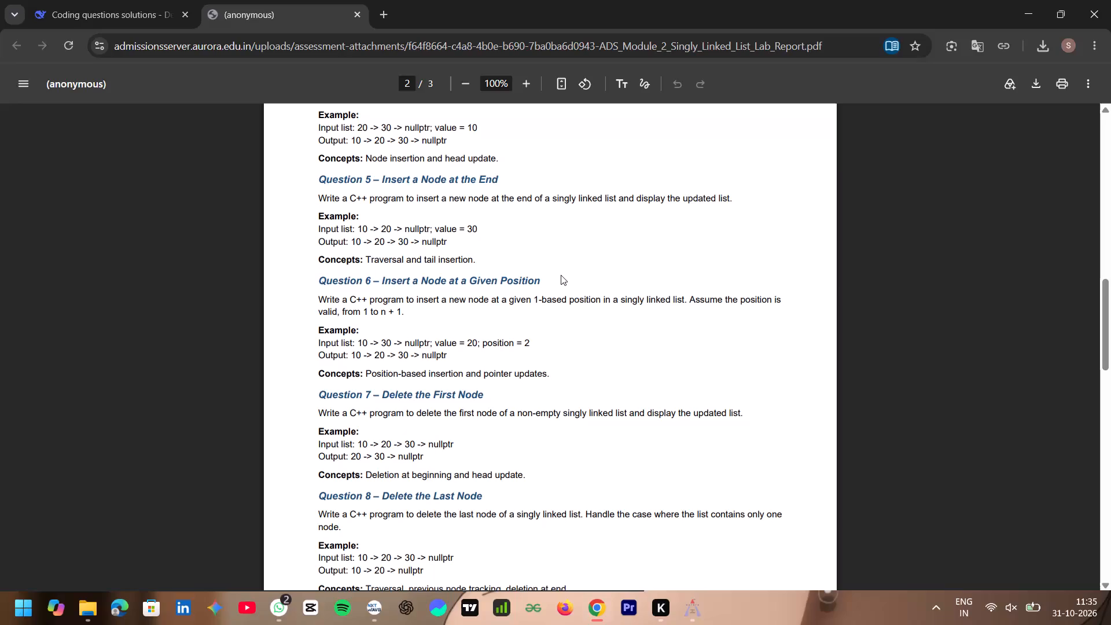
scroll(561, 275, "up", 3)
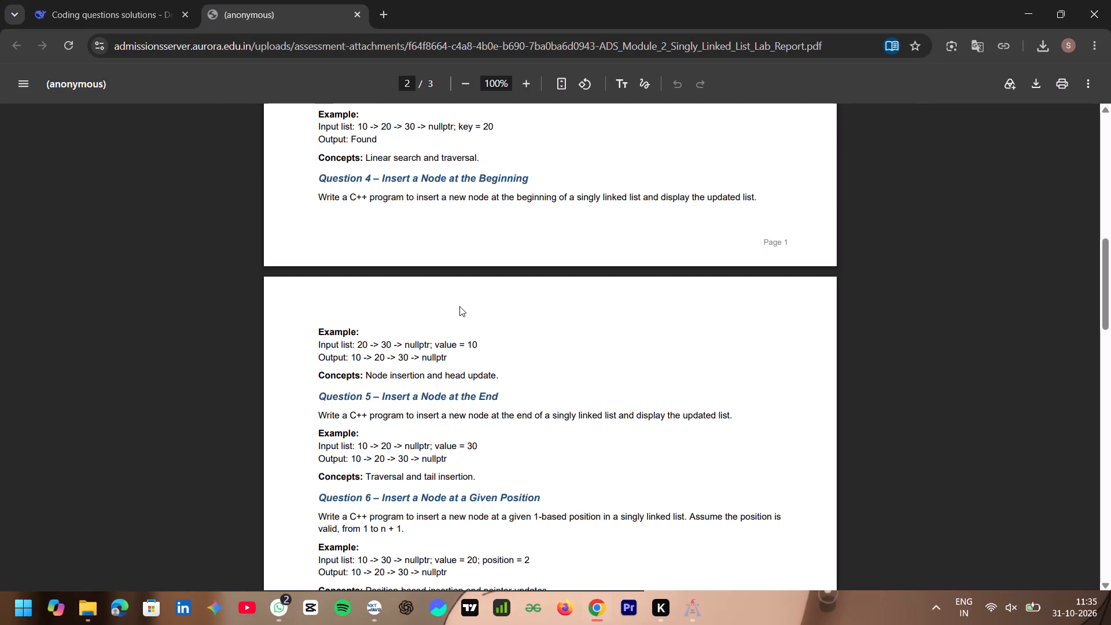
scroll(459, 306, "up", 1)
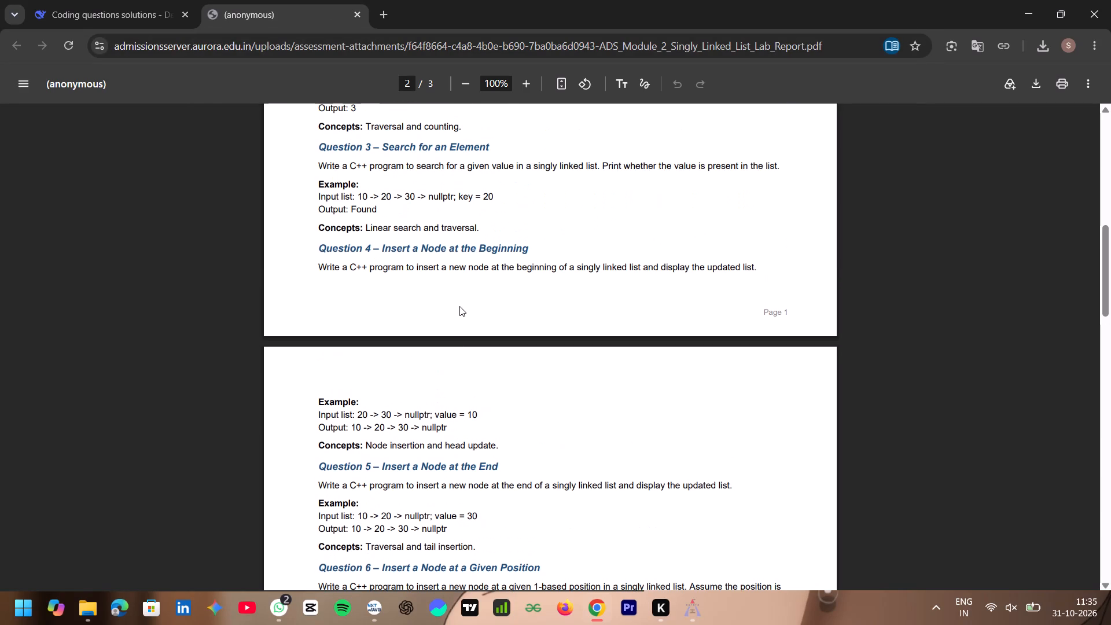
scroll(459, 306, "up", 6)
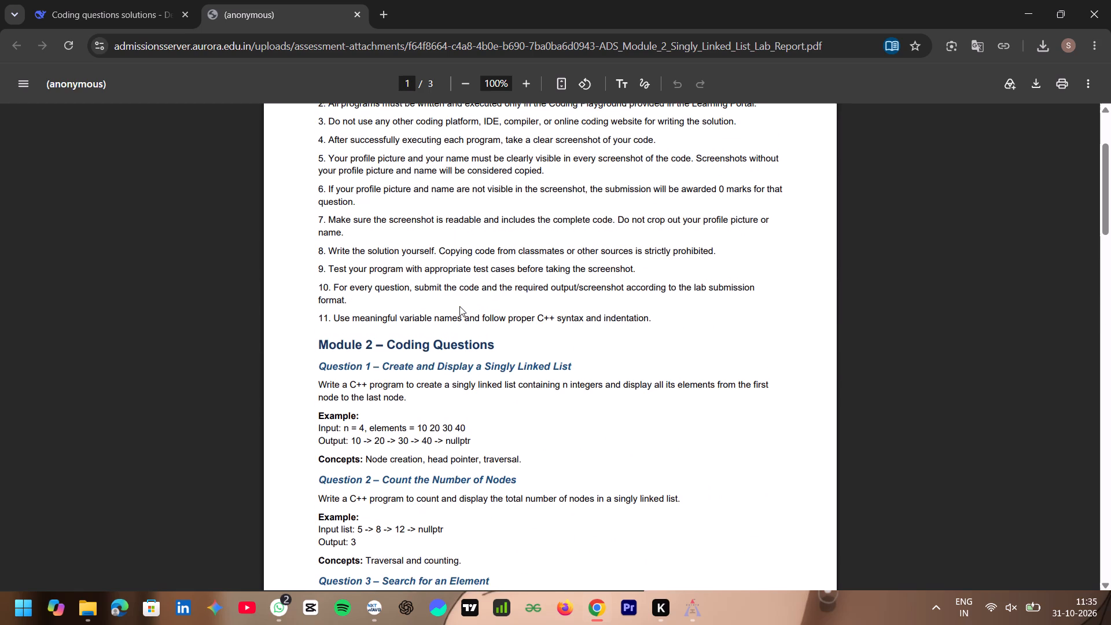
scroll(459, 306, "up", 4)
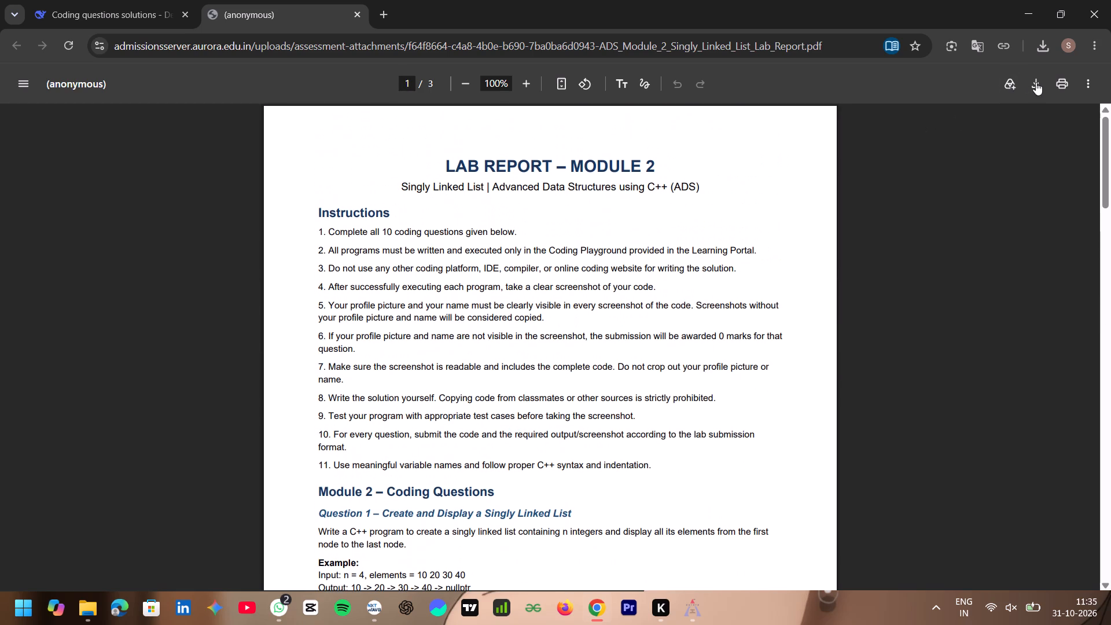
left_click(1040, 80)
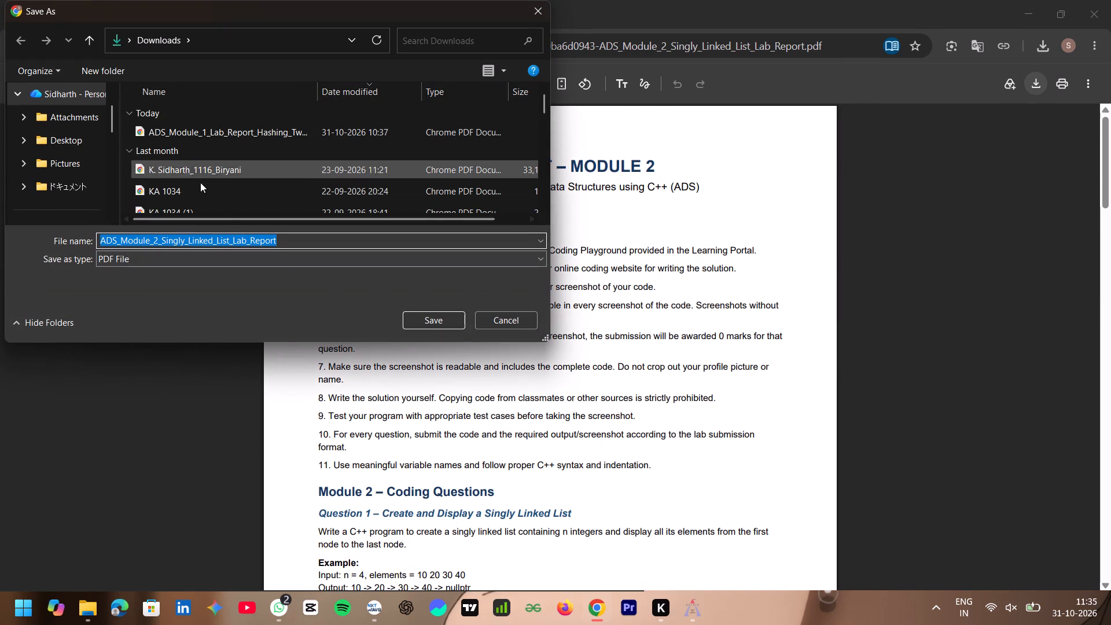
scroll(35, 149, "down", 1)
left_click(32, 175)
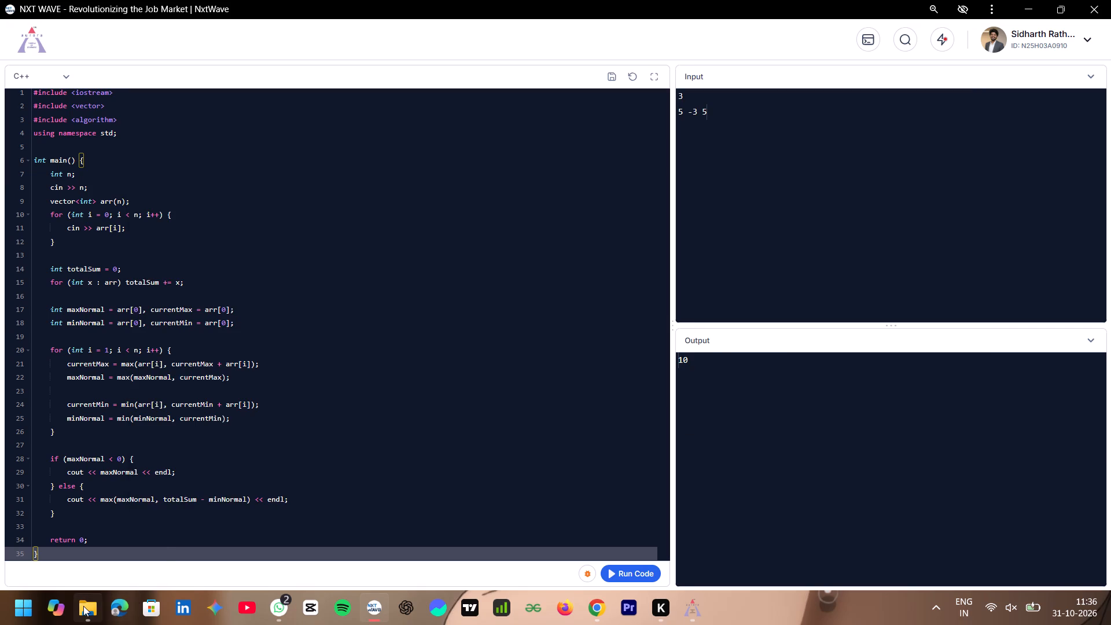
Open the ADS Lab-1 Word document from the Advanced Data Structures folder in File Explorer.
left_click(90, 532)
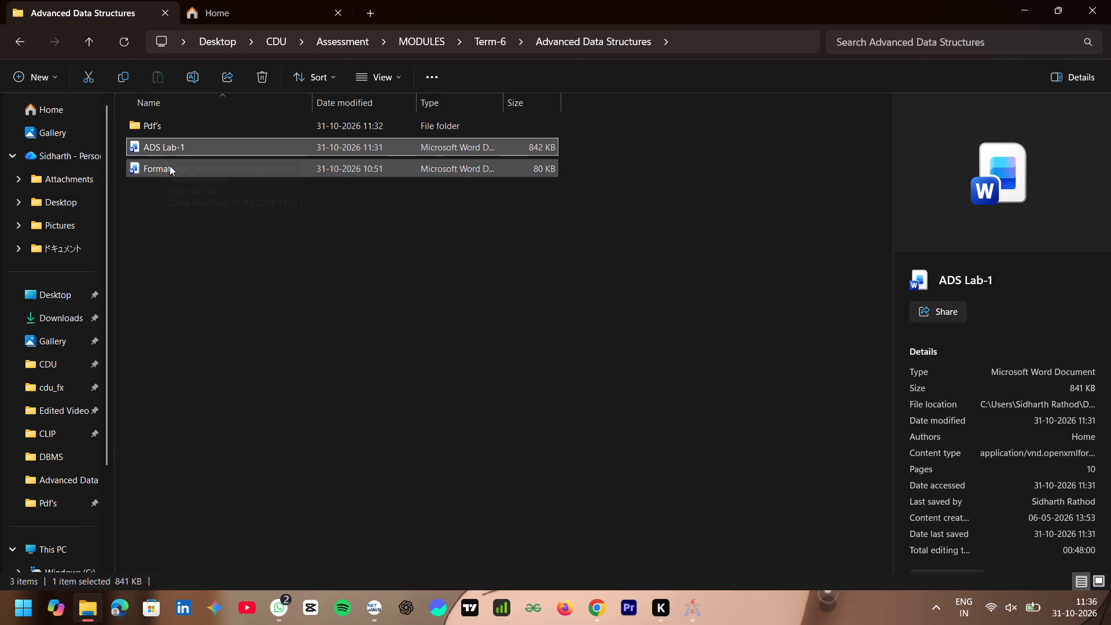
left_click(170, 167)
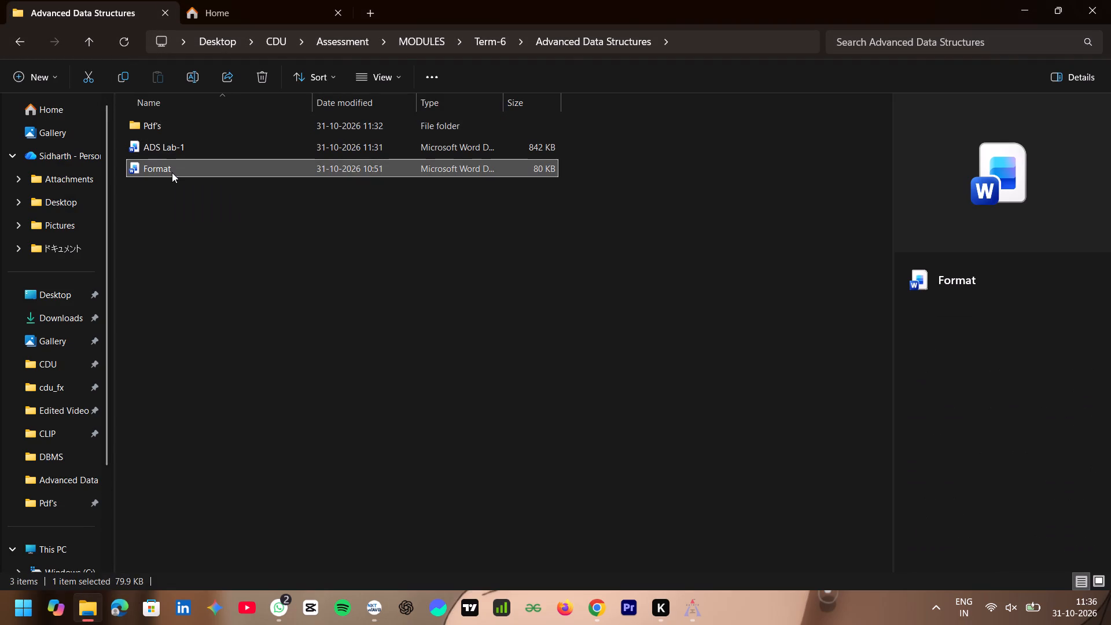
left_click(171, 148)
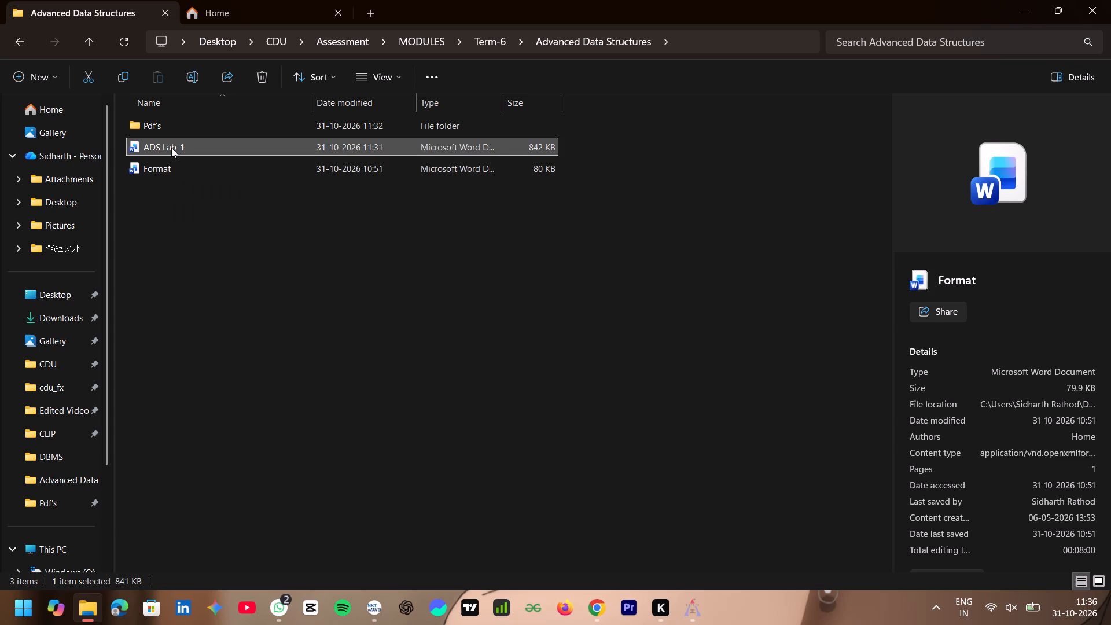
double_click(171, 149)
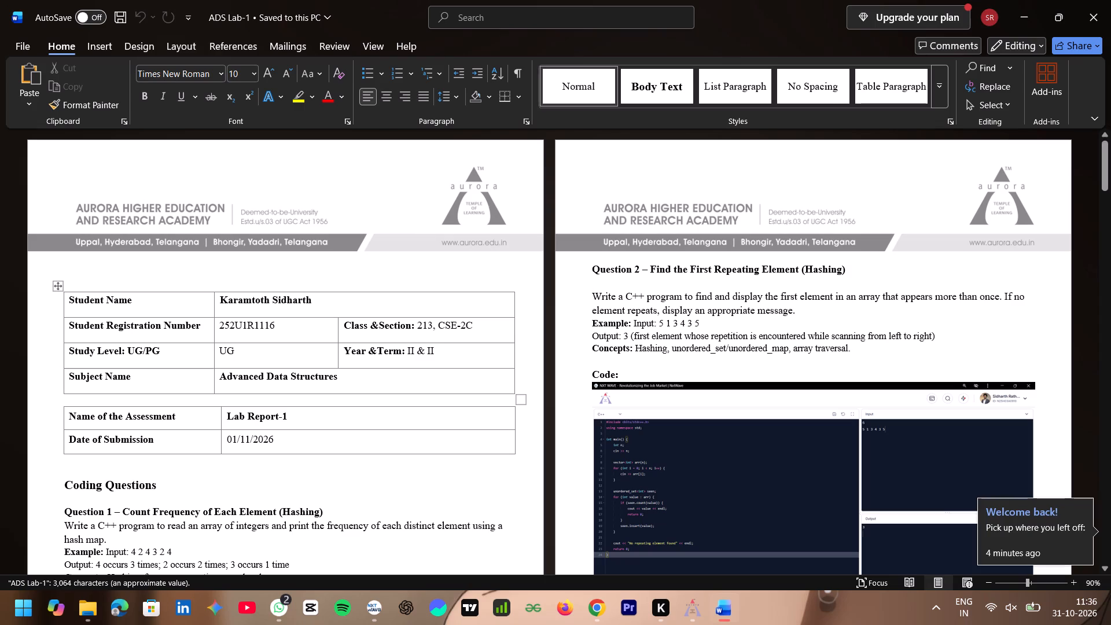
scroll(408, 376, "down", 2)
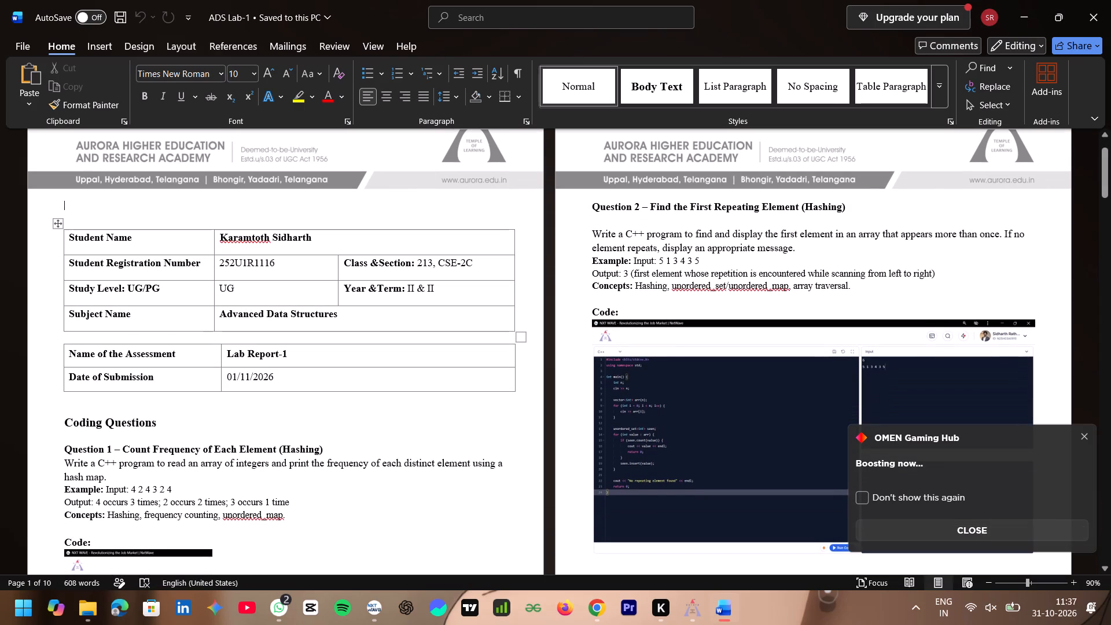
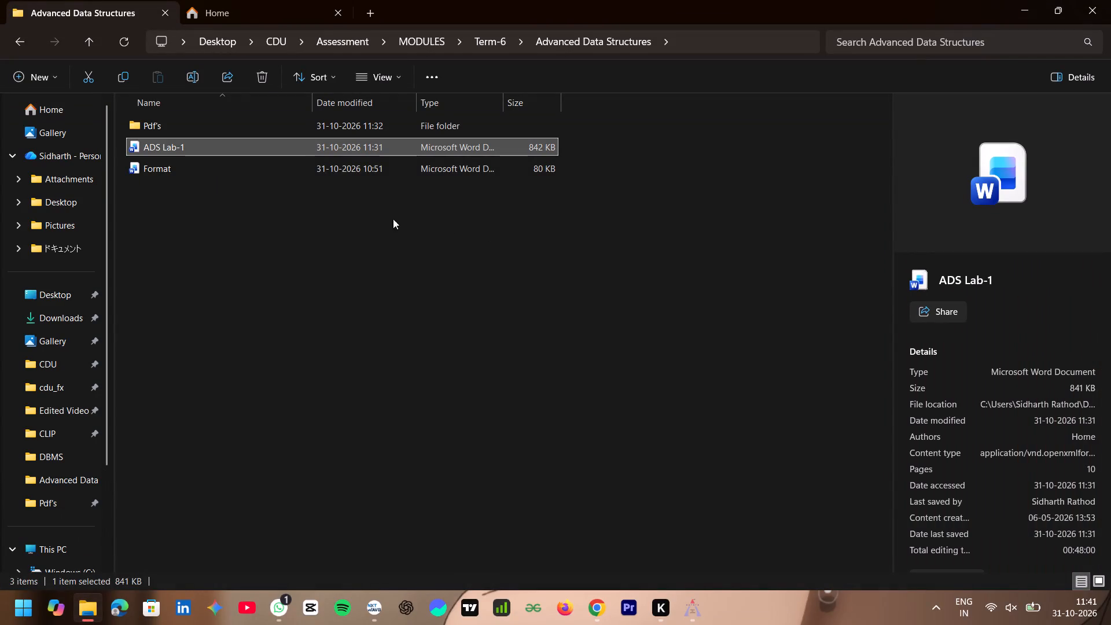
Open the Format Word document to view its cover page, and close it.
left_click(185, 173)
double_click(185, 173)
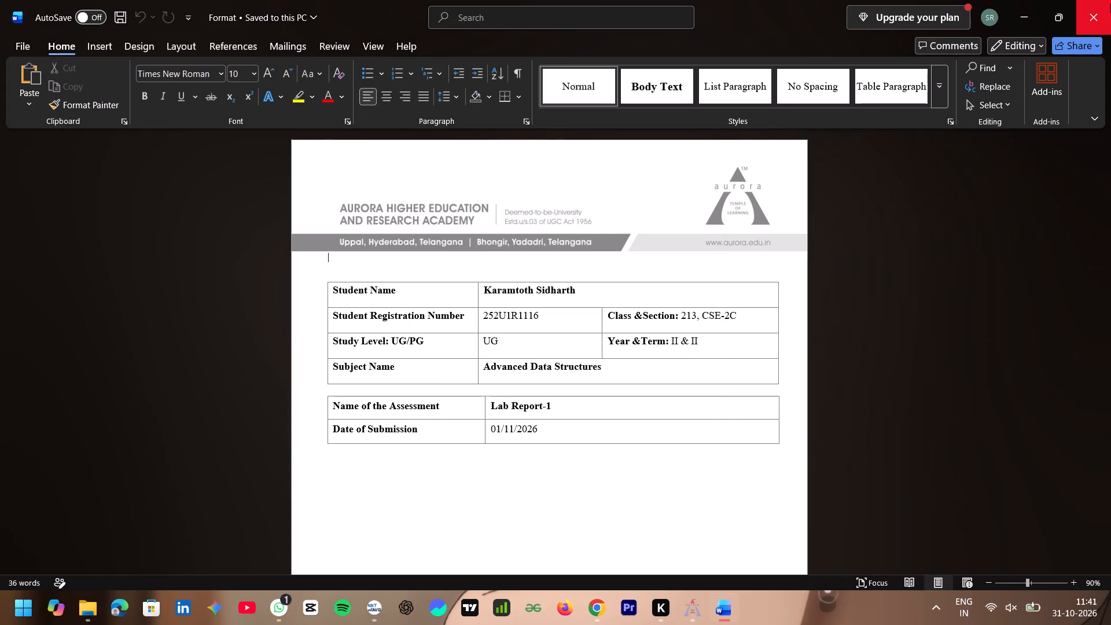
left_click(1110, 3)
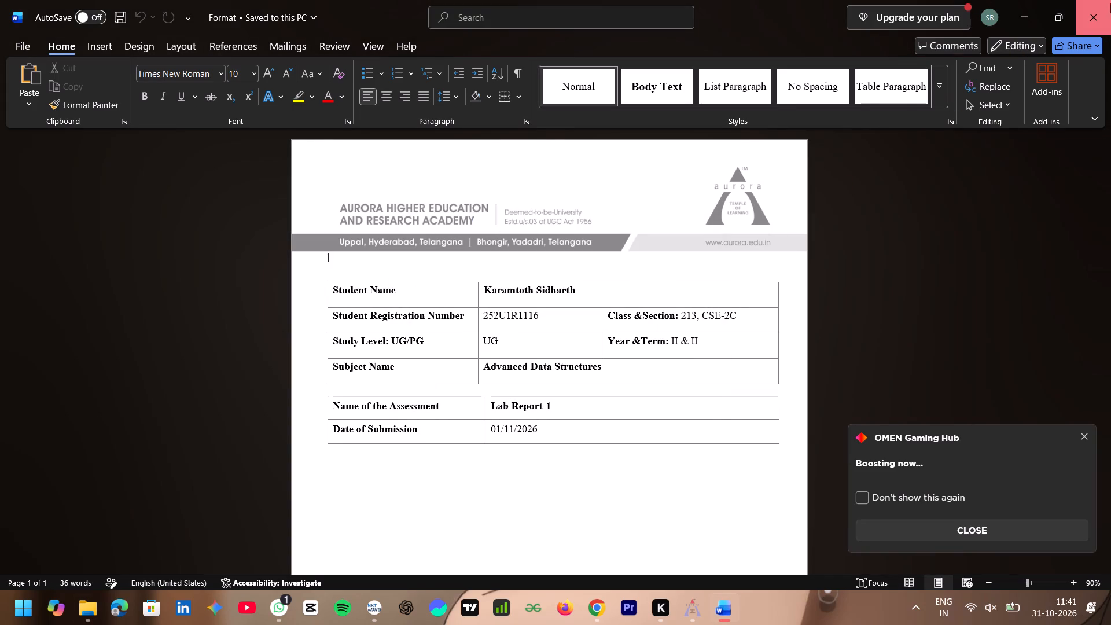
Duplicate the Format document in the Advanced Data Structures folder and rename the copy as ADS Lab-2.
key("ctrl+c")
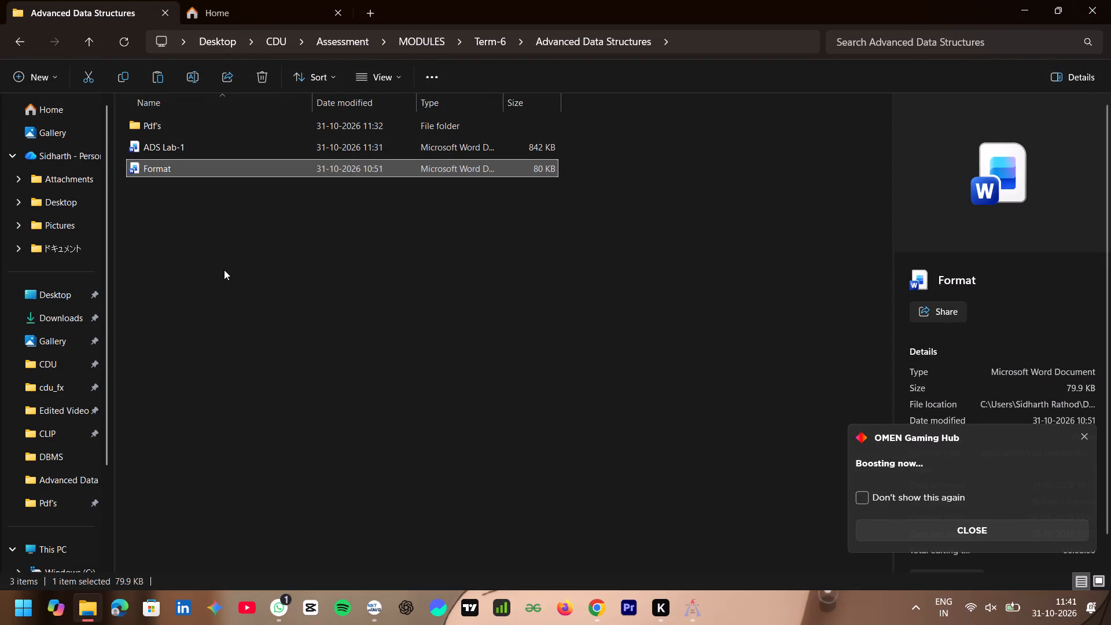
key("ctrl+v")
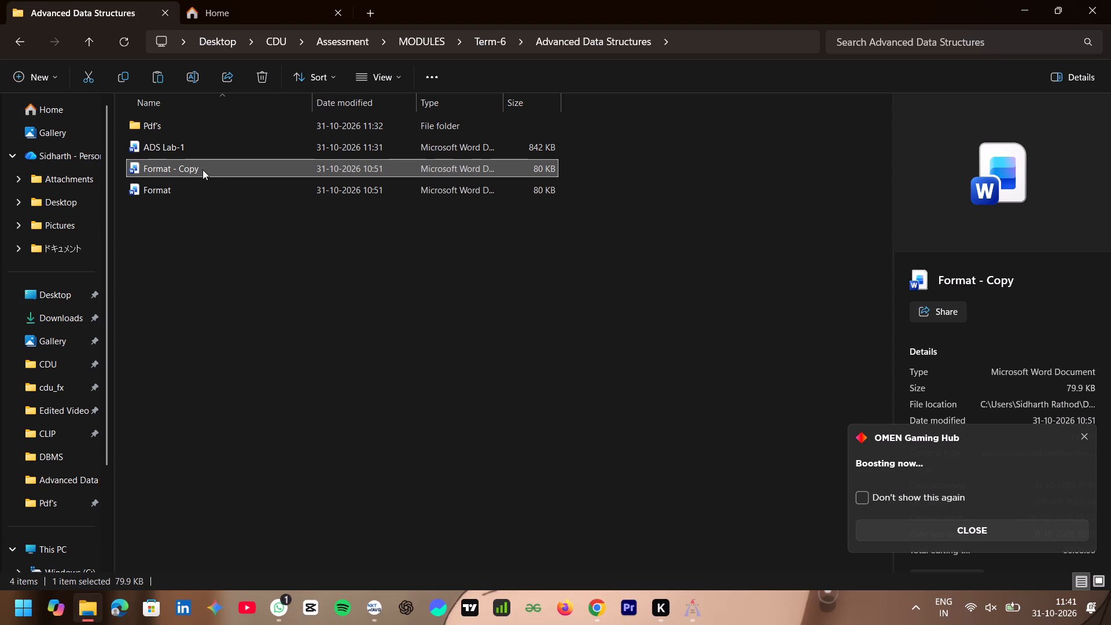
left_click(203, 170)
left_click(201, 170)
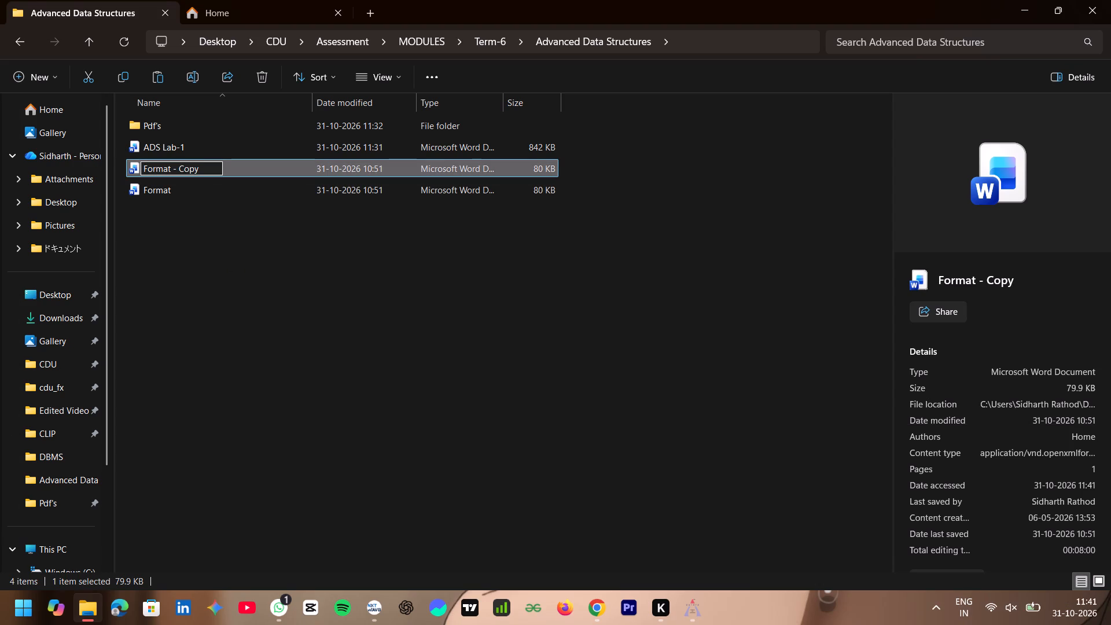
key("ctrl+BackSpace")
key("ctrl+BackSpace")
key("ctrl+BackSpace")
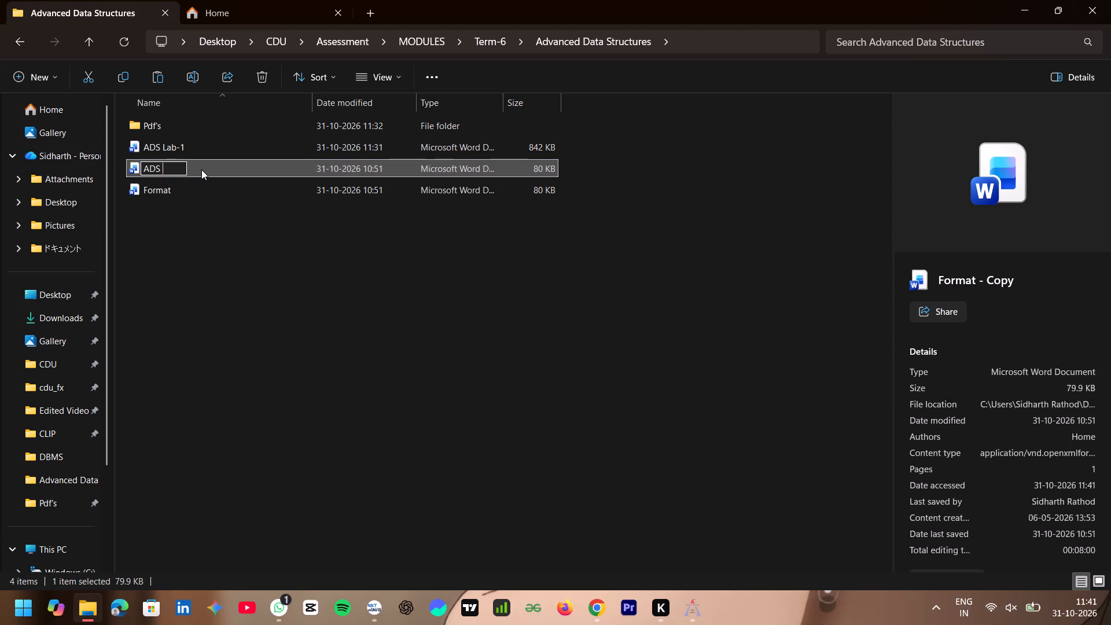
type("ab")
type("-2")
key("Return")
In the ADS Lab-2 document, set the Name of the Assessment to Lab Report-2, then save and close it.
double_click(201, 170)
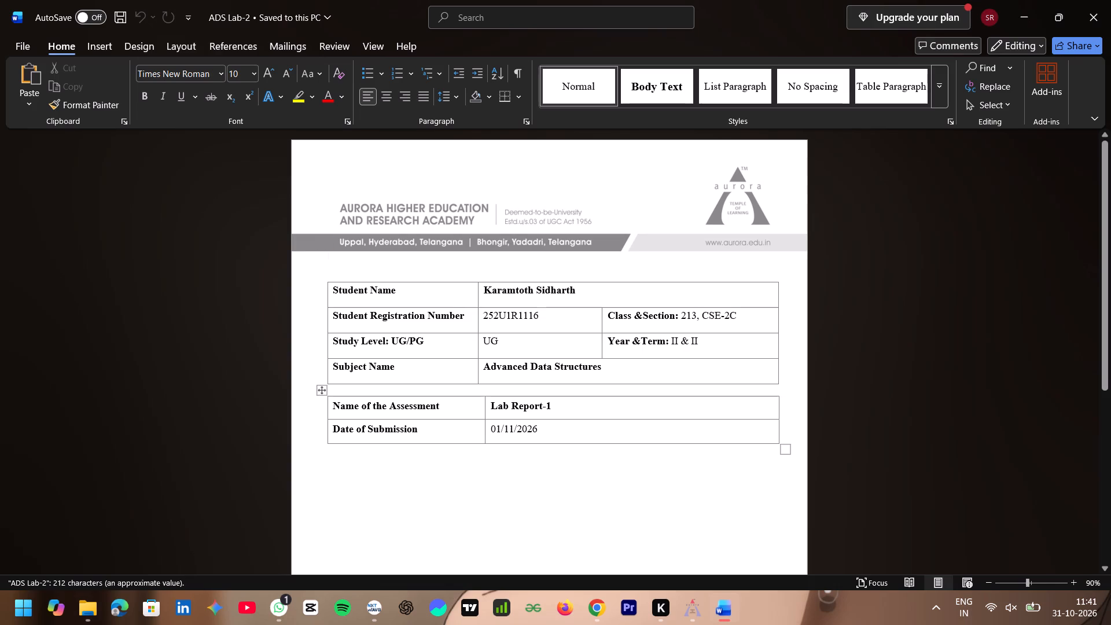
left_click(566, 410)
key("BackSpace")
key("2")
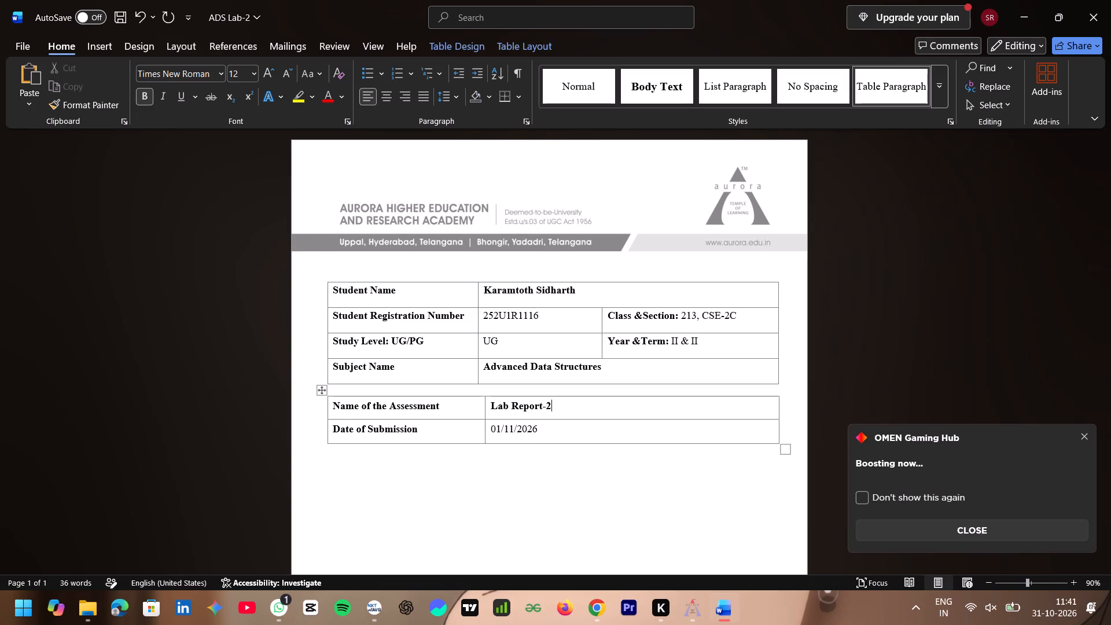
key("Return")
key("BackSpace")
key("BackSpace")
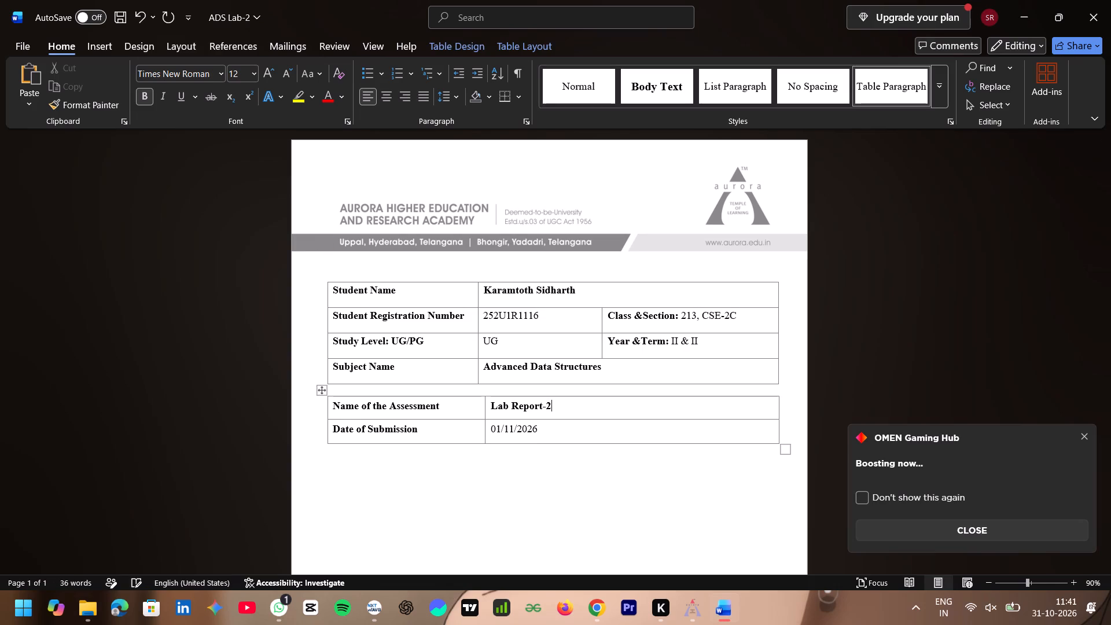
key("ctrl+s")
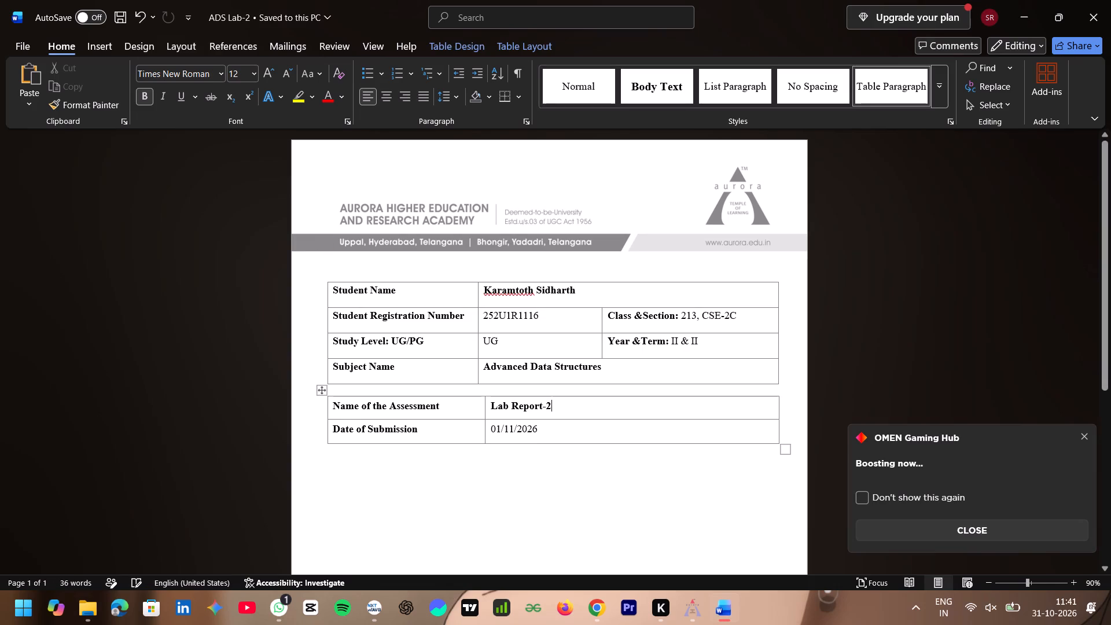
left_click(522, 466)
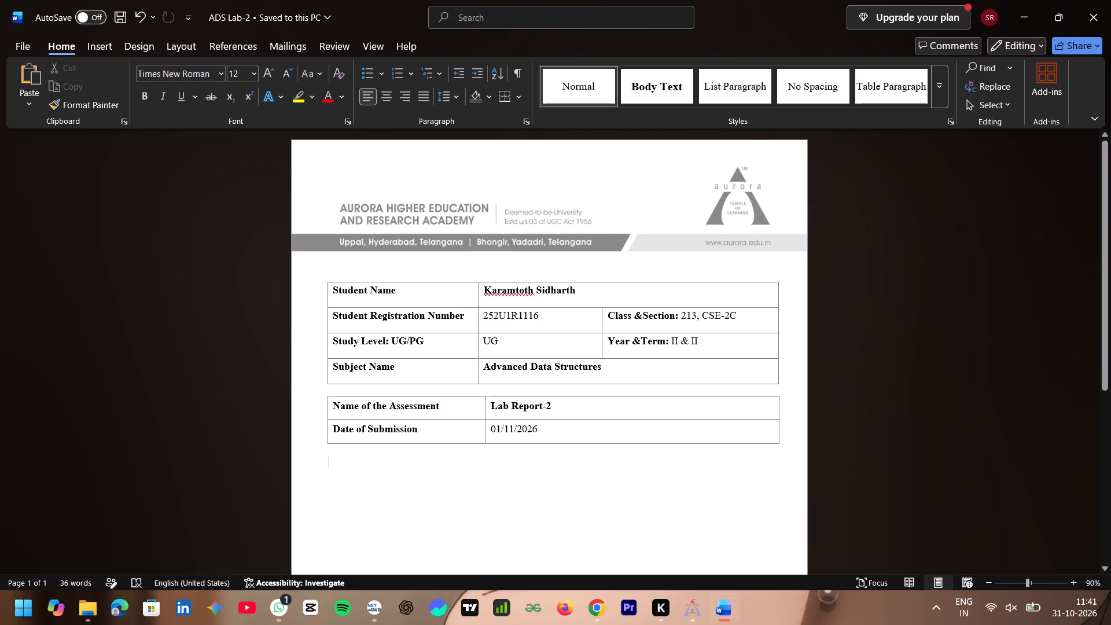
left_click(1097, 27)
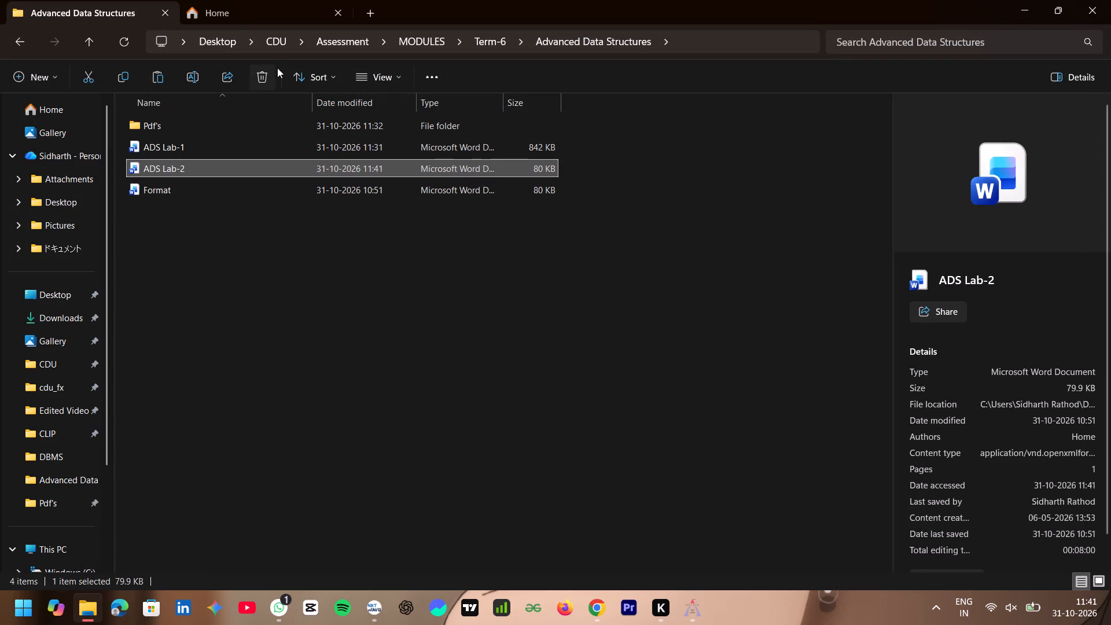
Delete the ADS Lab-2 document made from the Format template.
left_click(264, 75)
Duplicate the ADS Lab-1 document in the same folder and rename the copy as ADS Lab-2.
left_click(203, 149)
key("ctrl+c")
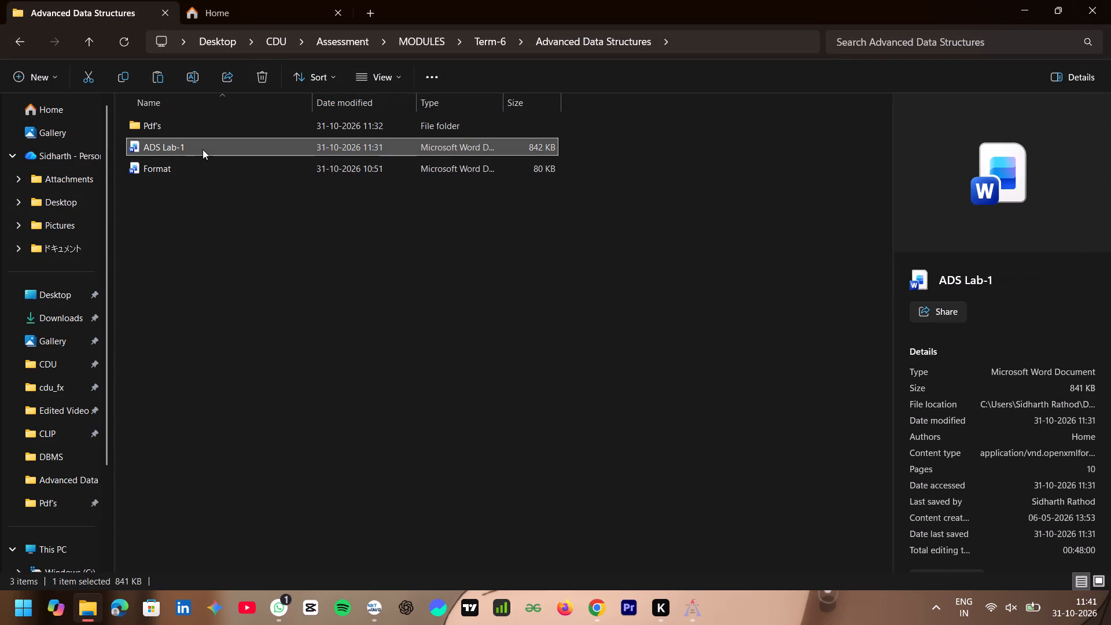
key("ctrl+v")
left_click(214, 192)
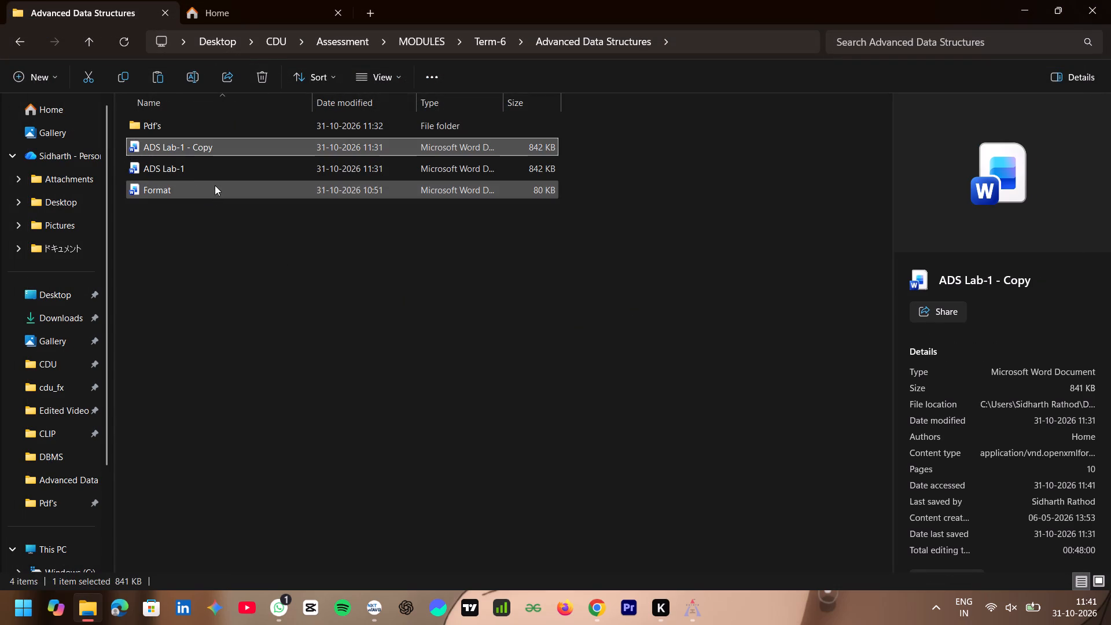
left_click(216, 142)
left_click(213, 144)
left_click(214, 147)
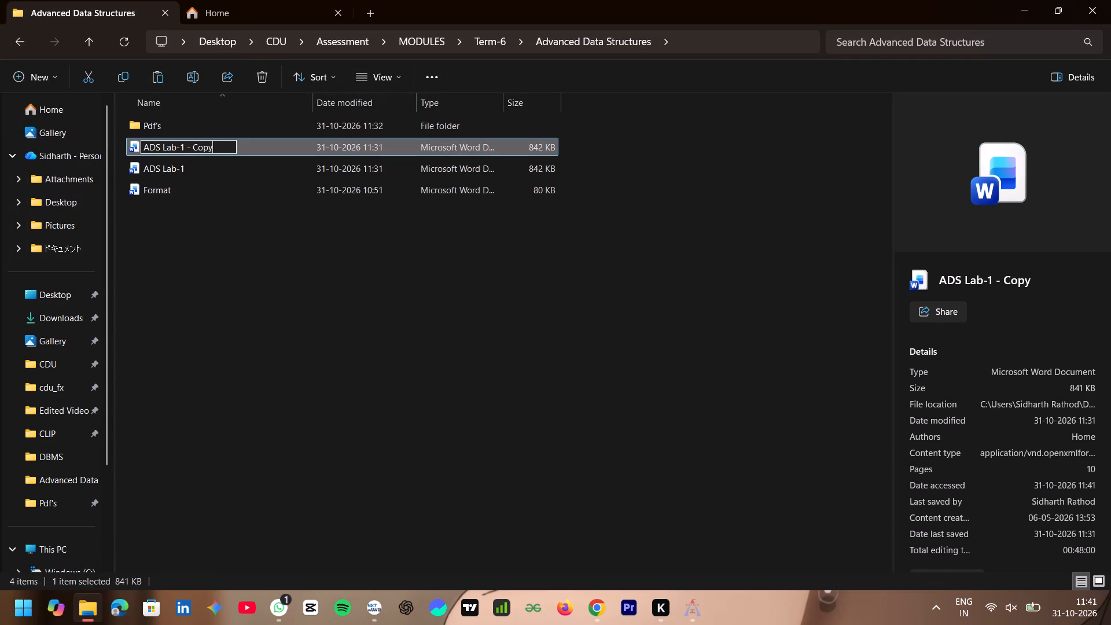
key("ctrl+BackSpace")
key("ctrl+BackSpace")
key("BackSpace")
key("BackSpace")
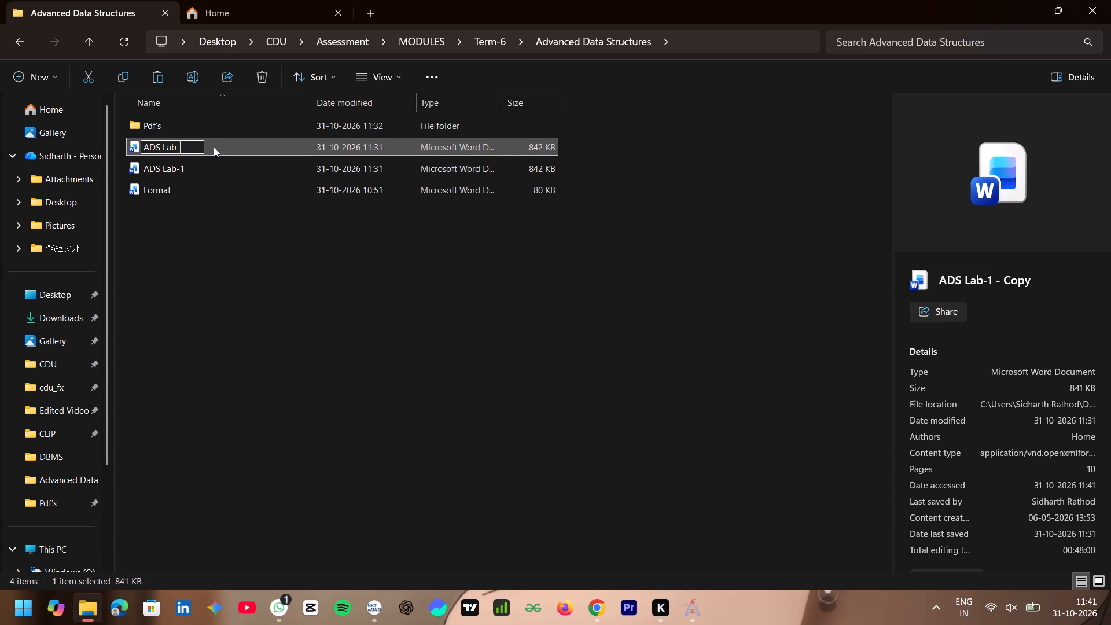
key("2")
key("Return")
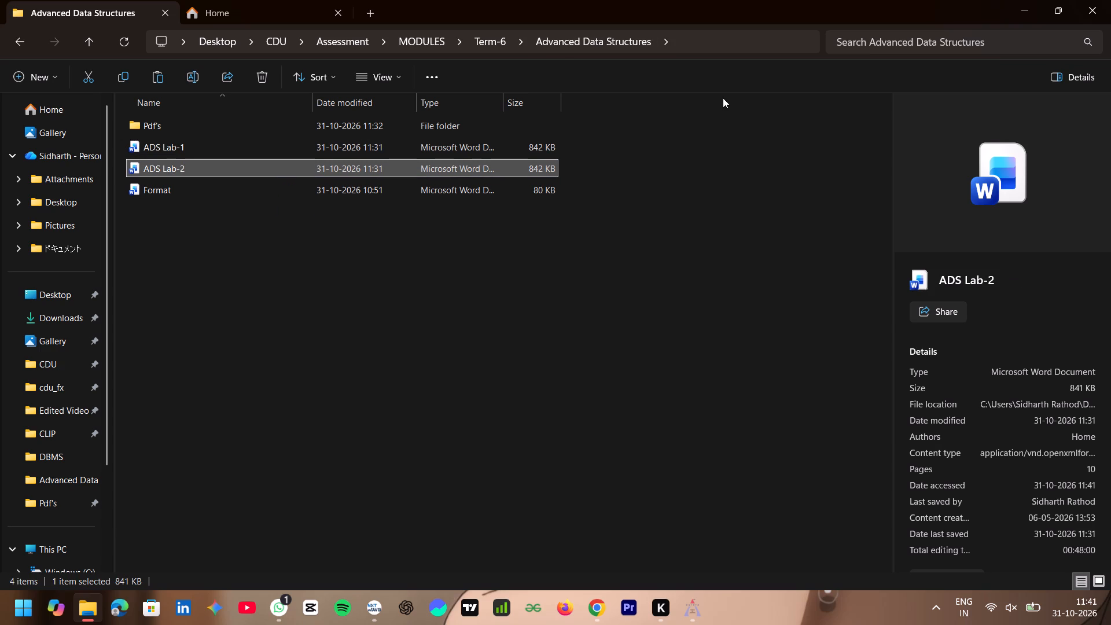
Open the new ADS Lab-2 document, set the Name of the Assessment to Lab Report-2, and save it.
double_click(199, 170)
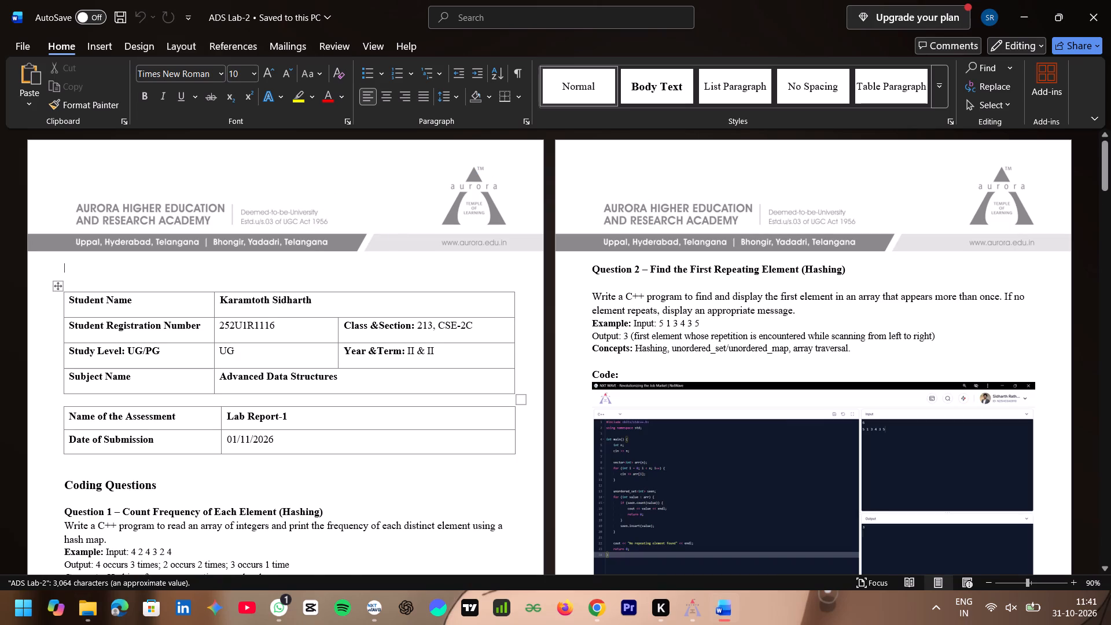
left_click(296, 421)
key("BackSpace")
key("2")
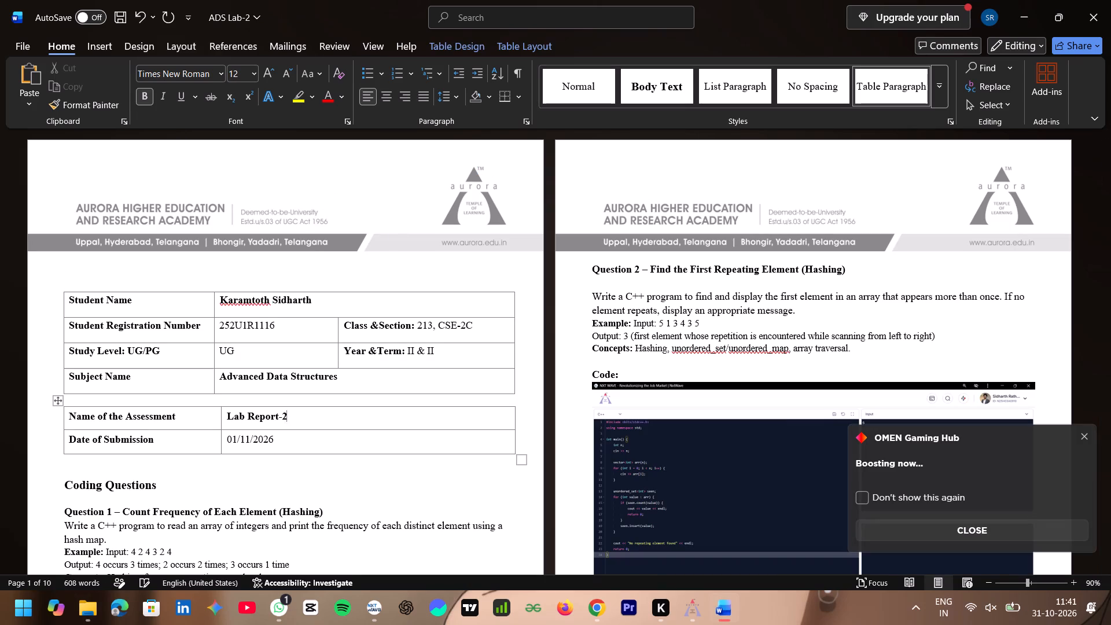
key("ctrl+s")
Arrange the ADS Lab-2 document side by side with the Chrome window showing the lab report PDF.
scroll(196, 434, "down", 2)
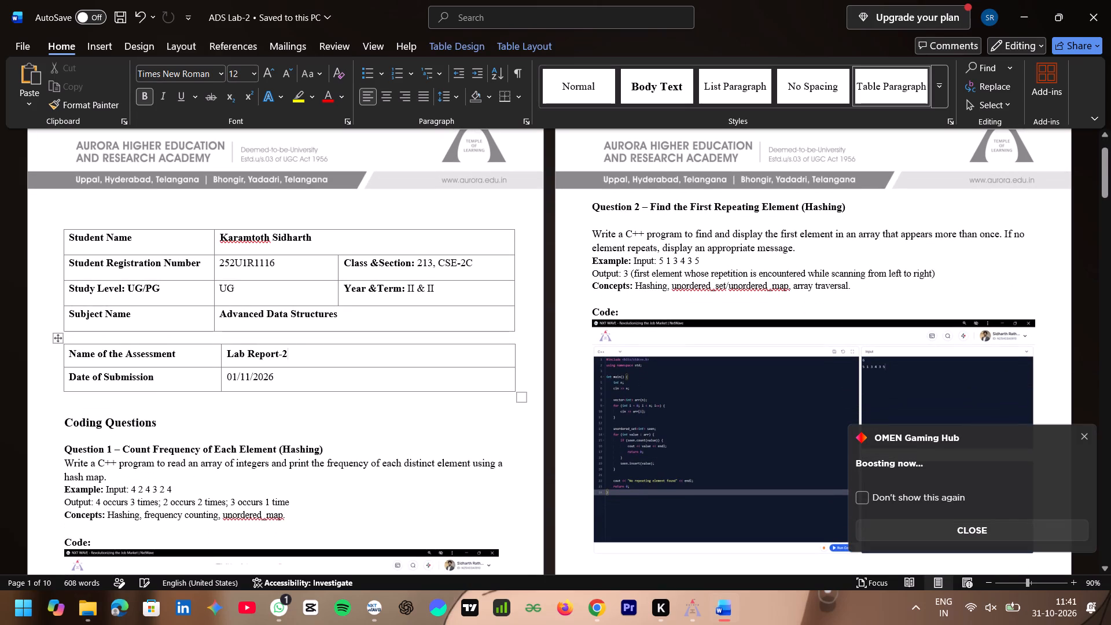
scroll(163, 419, "down", 3)
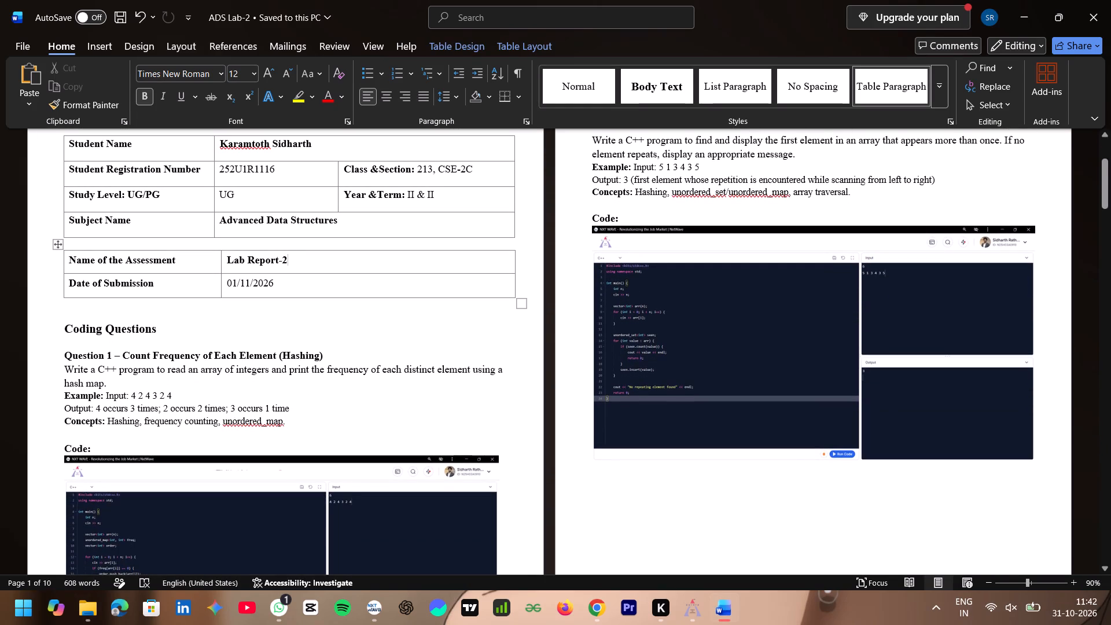
scroll(159, 349, "down", 1)
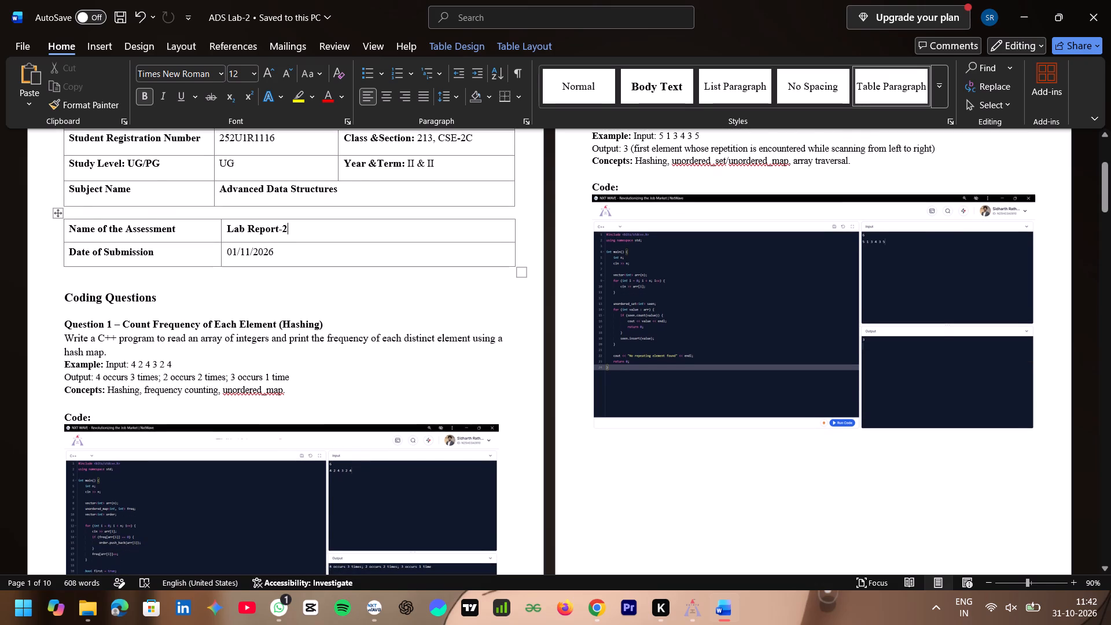
scroll(182, 340, "down", 1)
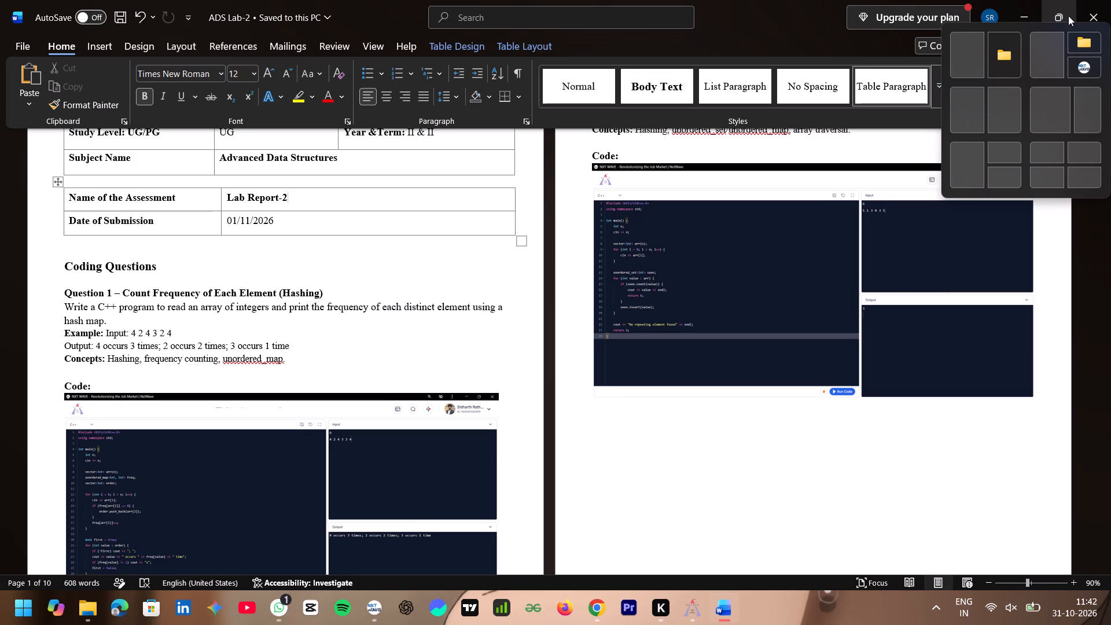
left_click(968, 112)
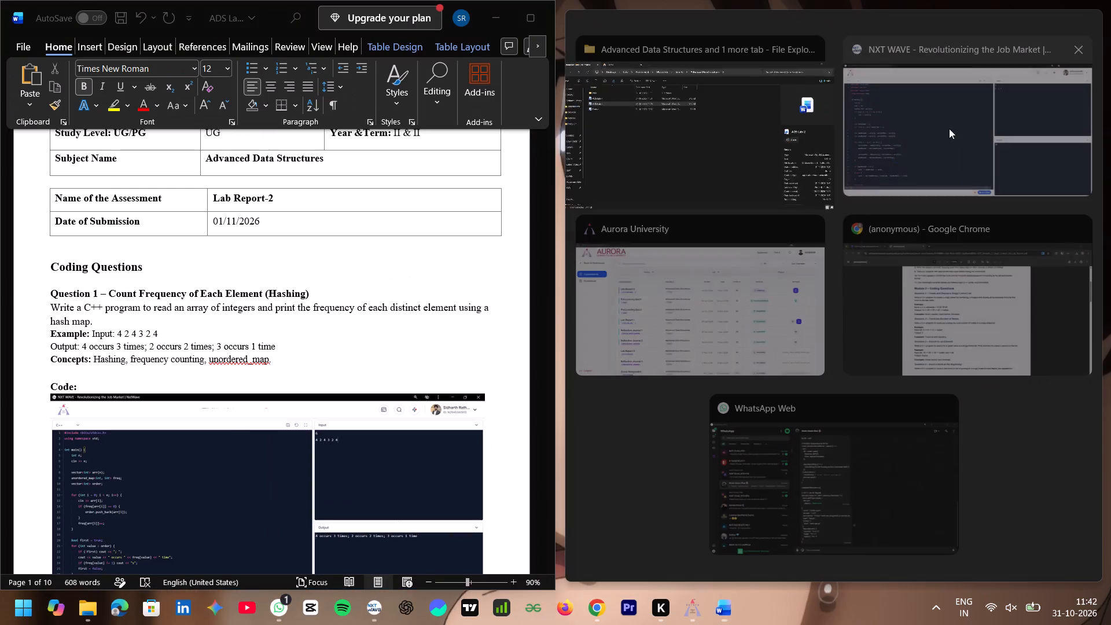
left_click(916, 274)
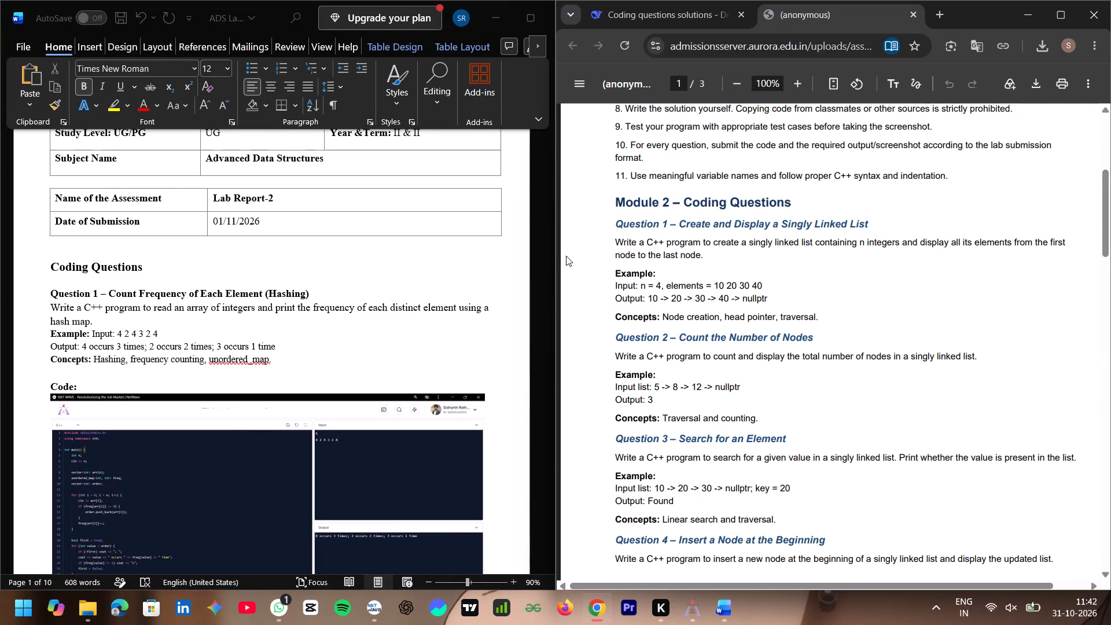
Replace the report's Question 1 heading with "Question 1 – Create and Display a Singly Linked List" copied from the PDF, without a closing parenthesis.
scroll(685, 248, "down", 2)
scroll(685, 248, "up", 2)
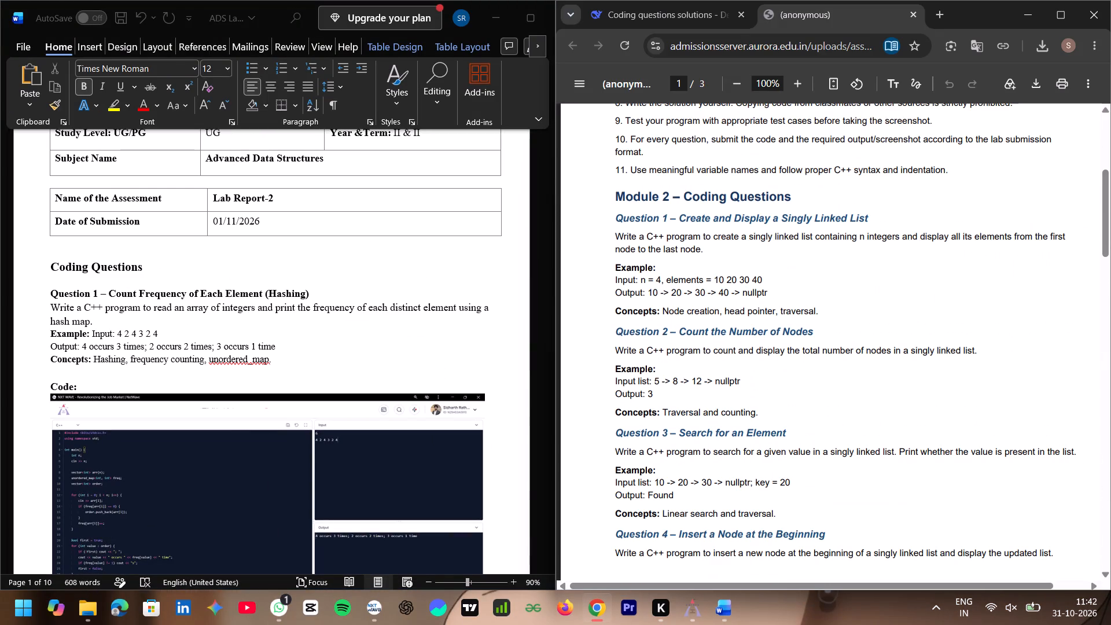
left_click_drag(617, 223, 650, 222)
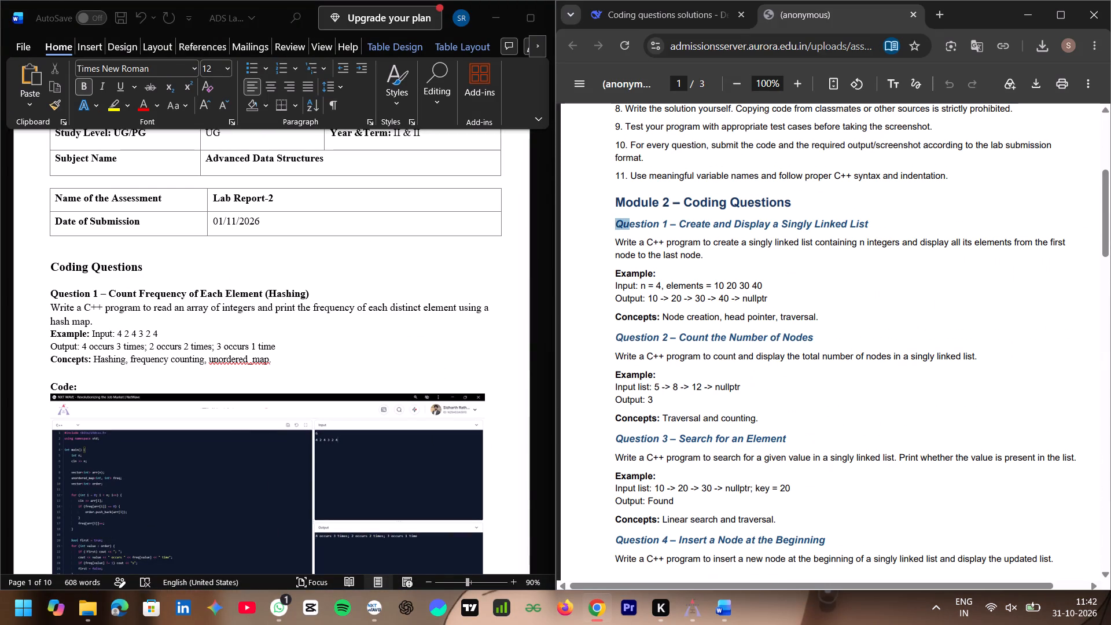
left_click_drag(650, 222, 867, 222)
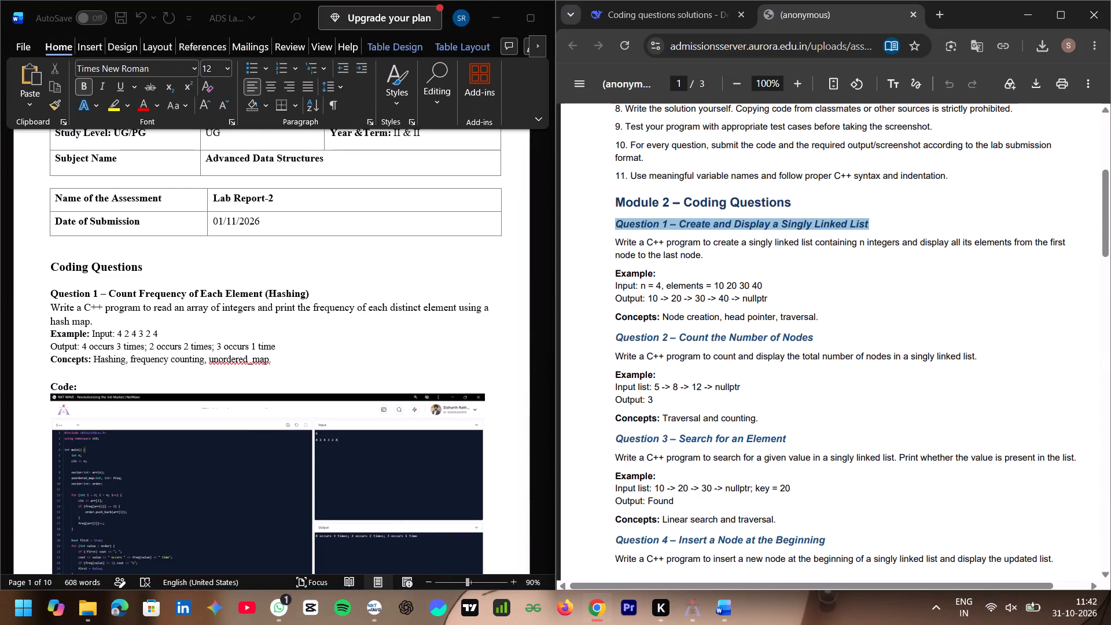
key("ctrl+c")
key("ctrl+c")
left_click(138, 286)
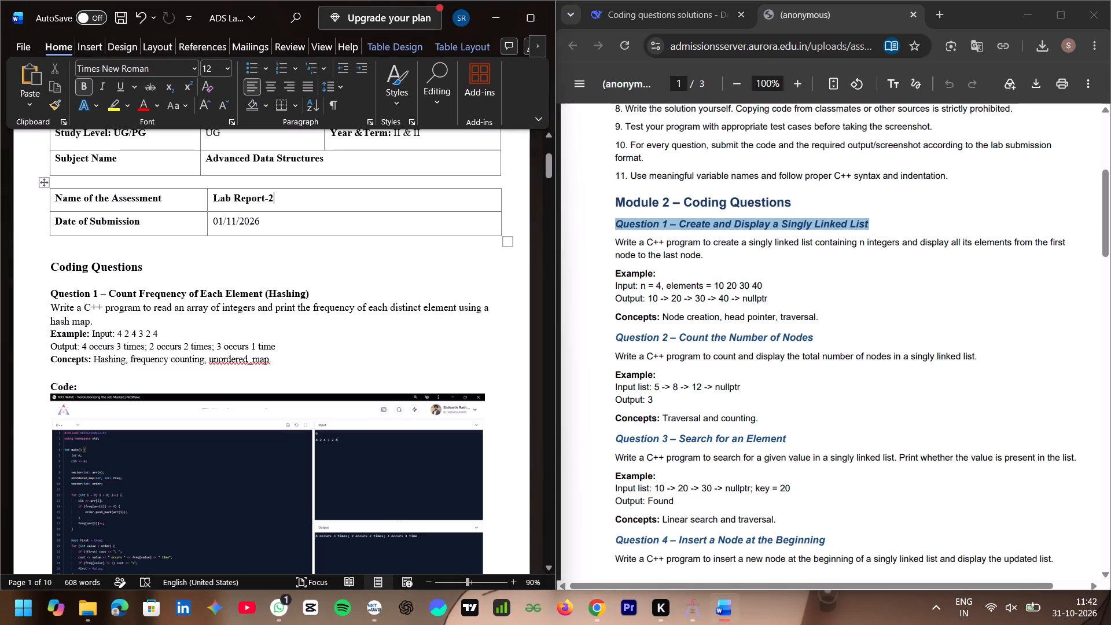
left_click_drag(49, 292, 309, 293)
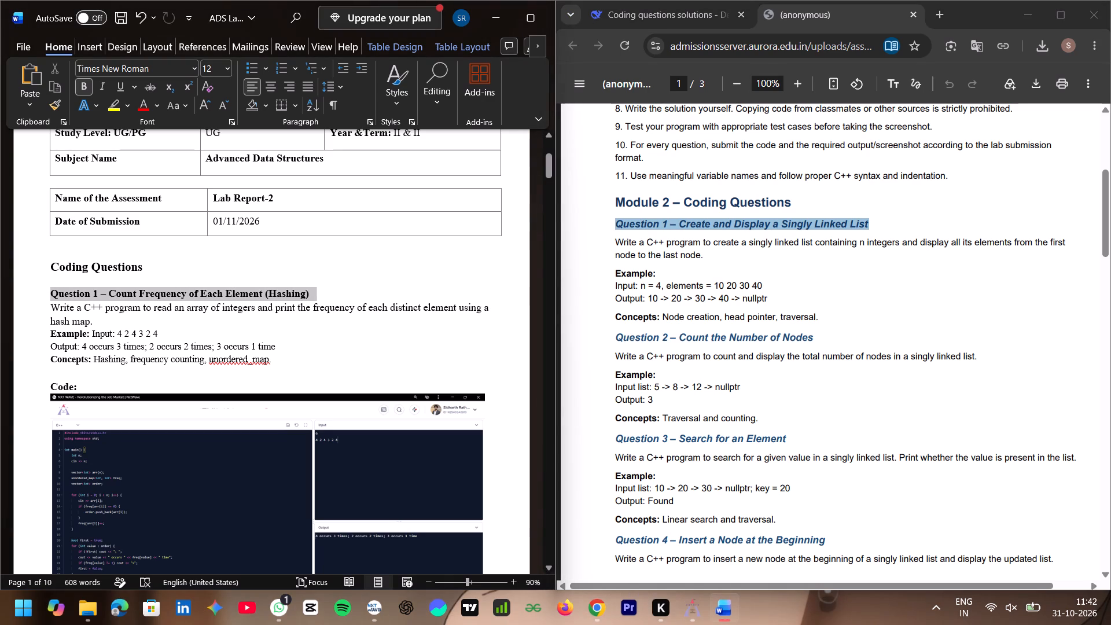
left_click_drag(309, 293, 306, 297)
key("ctrl+v")
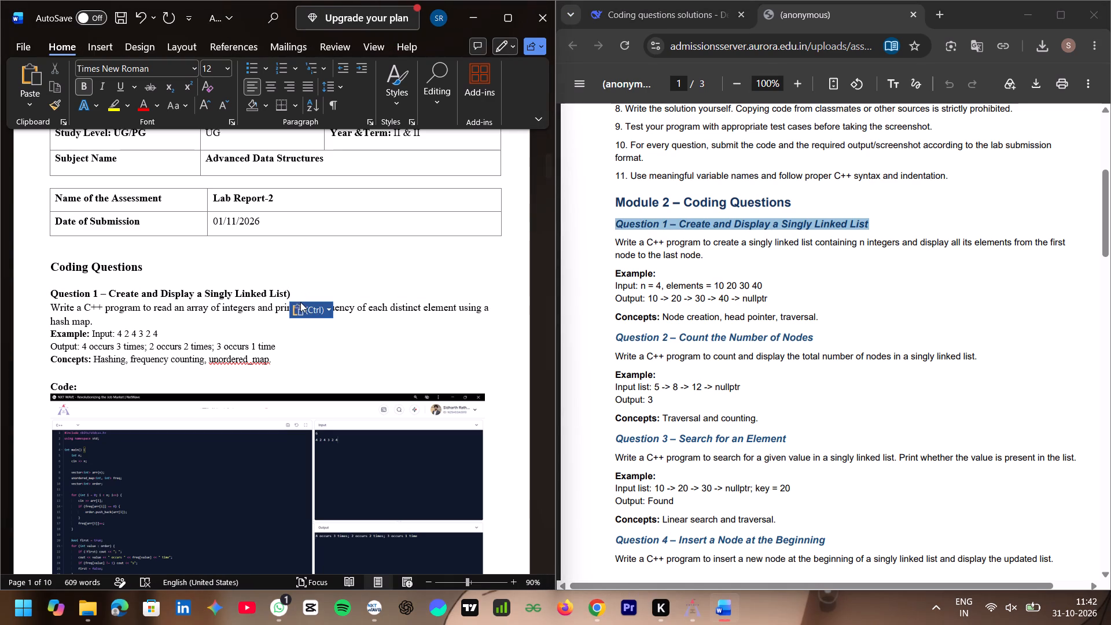
left_click(289, 292)
key("Right")
key("BackSpace")
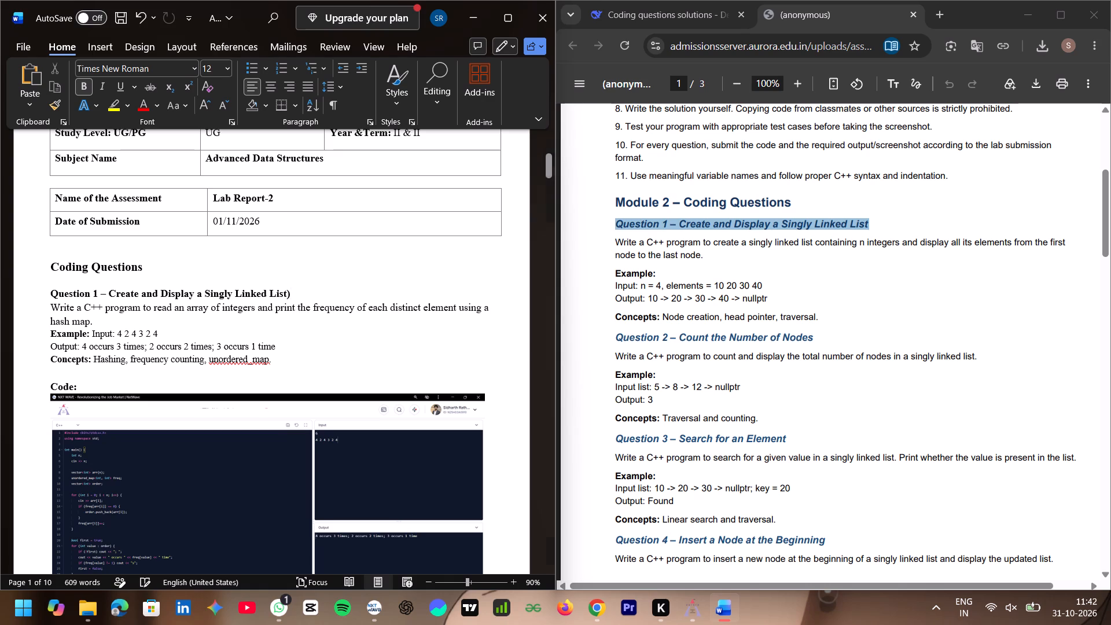
key("BackSpace")
Replace Question 1's problem statement with the PDF's singly linked list creation and display statement, keeping the Example on its own line.
left_click(654, 259)
left_click_drag(706, 258, 619, 241)
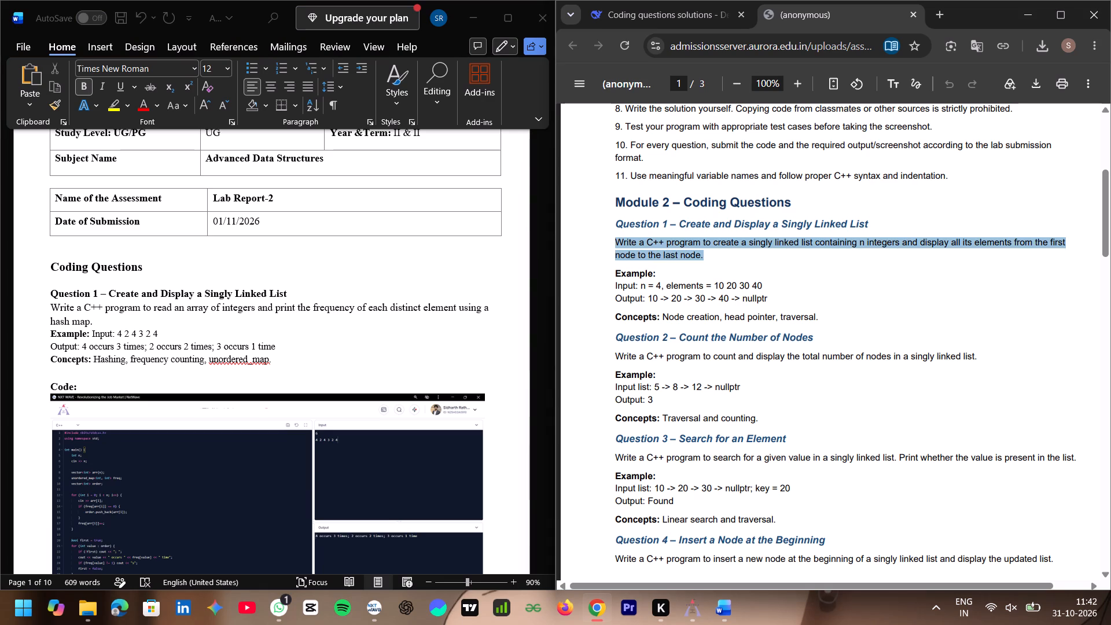
key("ctrl+c")
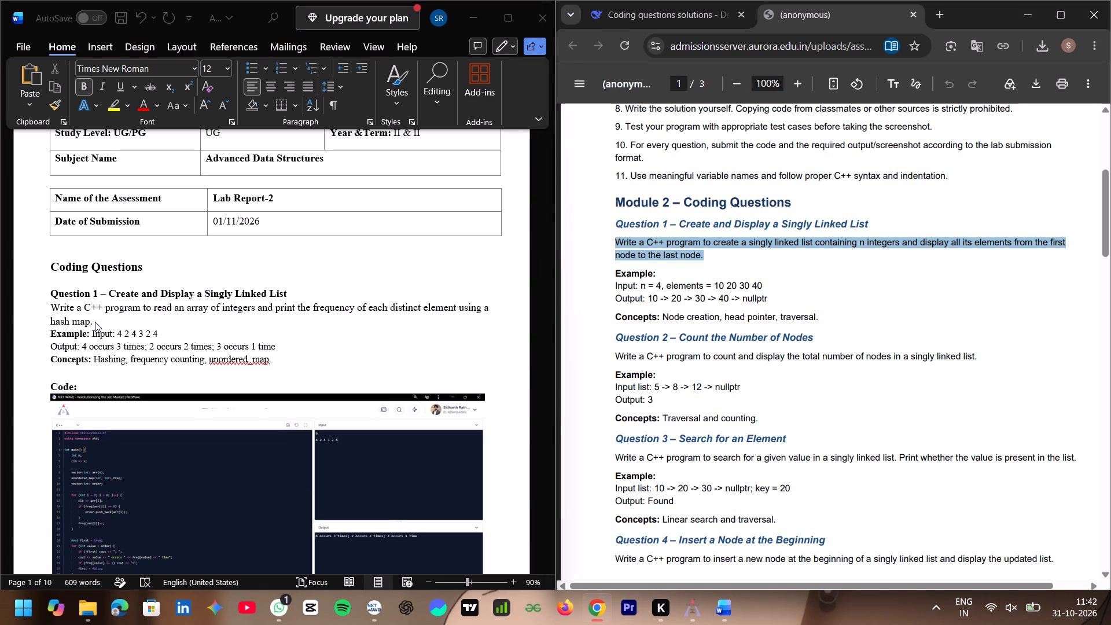
left_click(95, 322)
left_click(90, 321)
left_click_drag(90, 321, 63, 303)
key("ctrl+v")
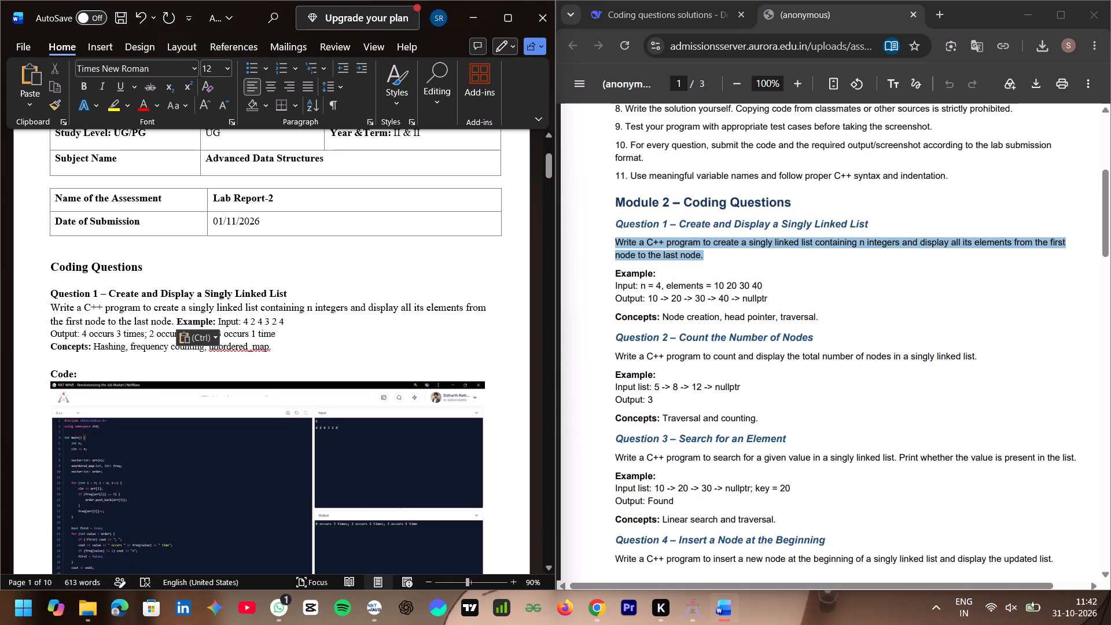
key("Return")
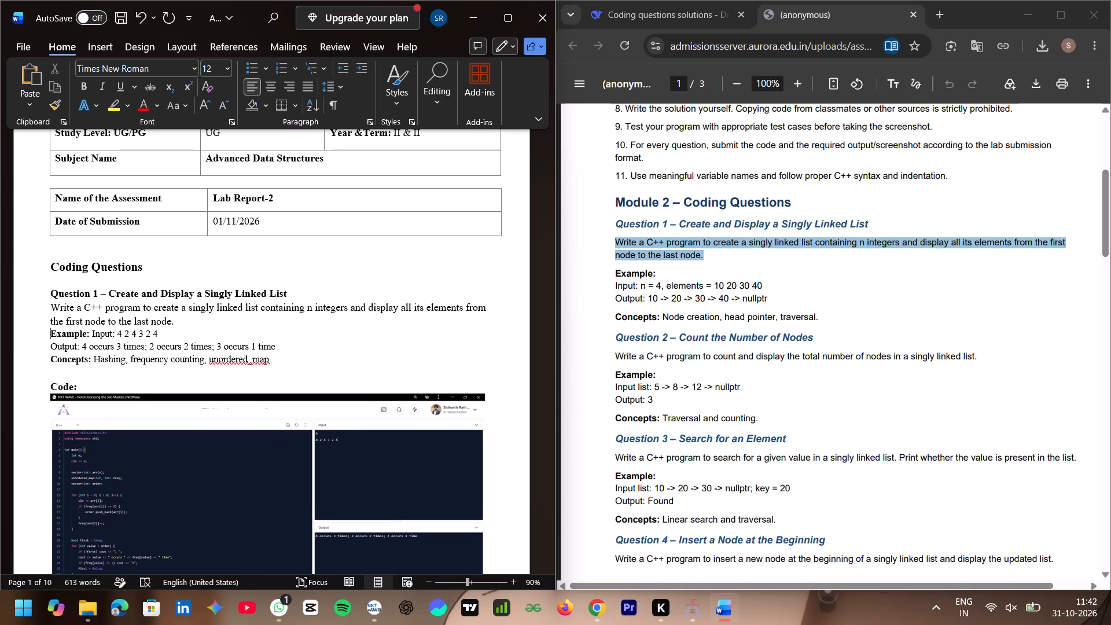
Replace Question 1's Concepts text with "Node creation, head pointer, traversal." copied from the PDF.
left_click_drag(664, 317, 823, 323)
key("ctrl+c")
left_click(222, 354)
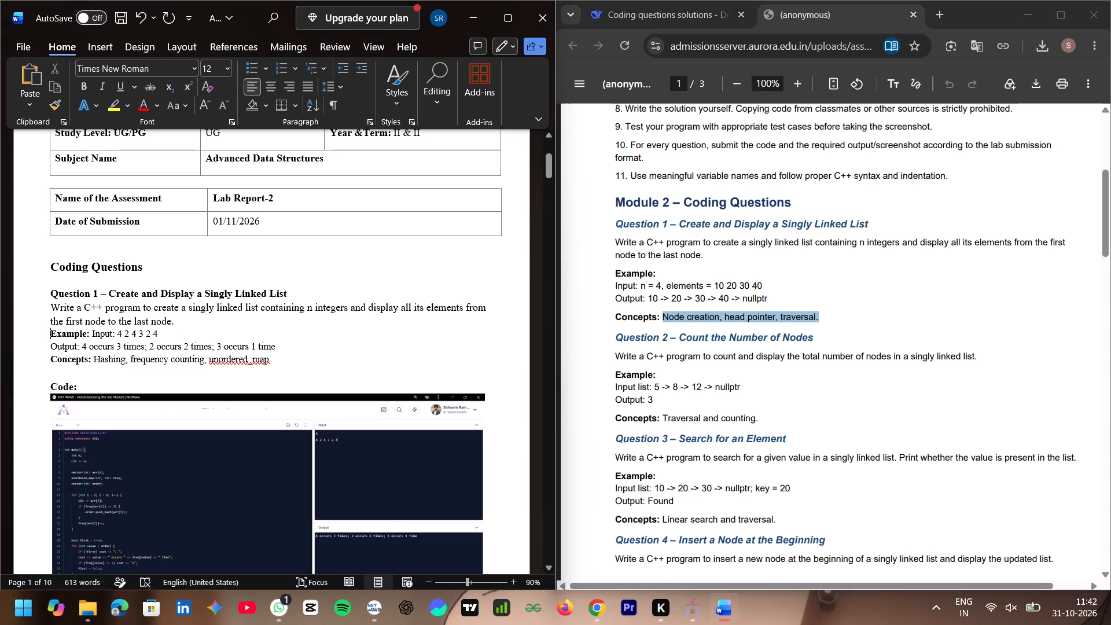
left_click(267, 357)
left_click_drag(270, 360, 163, 369)
left_click_drag(163, 369, 110, 364)
key("ctrl+v")
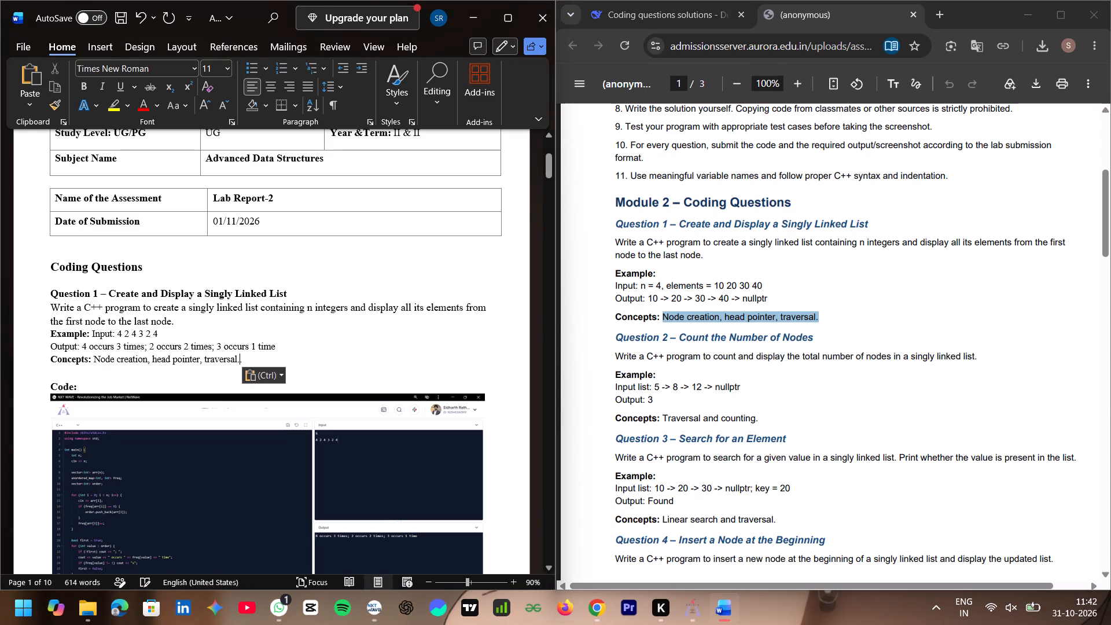
key("BackSpace")
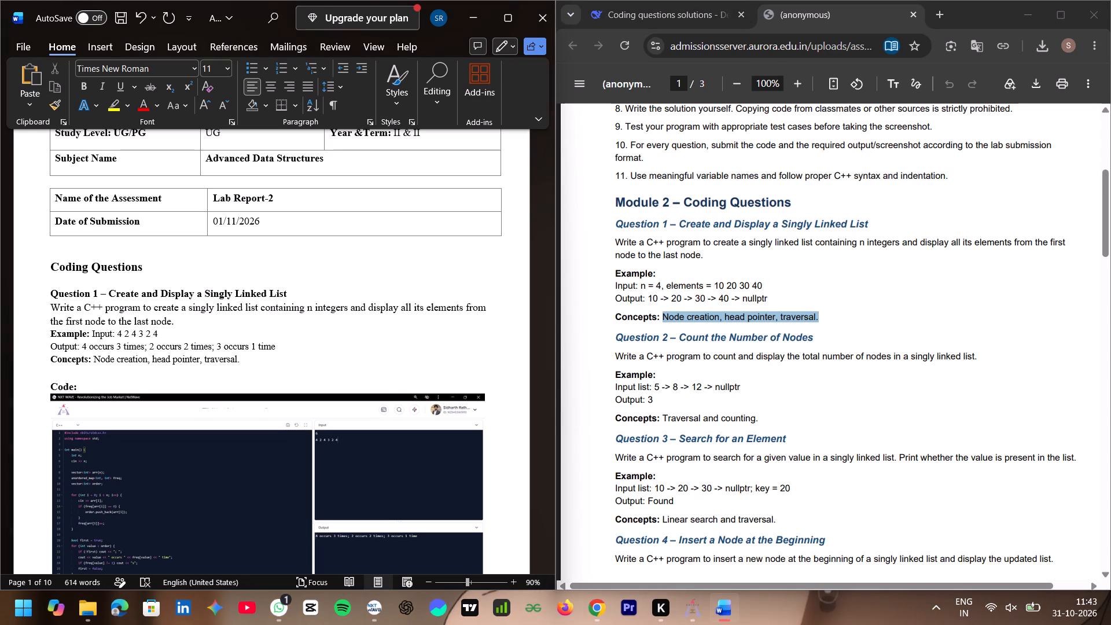
Delete Question 1's old Example input and output lines from the report and save the document.
left_click_drag(283, 347, 57, 347)
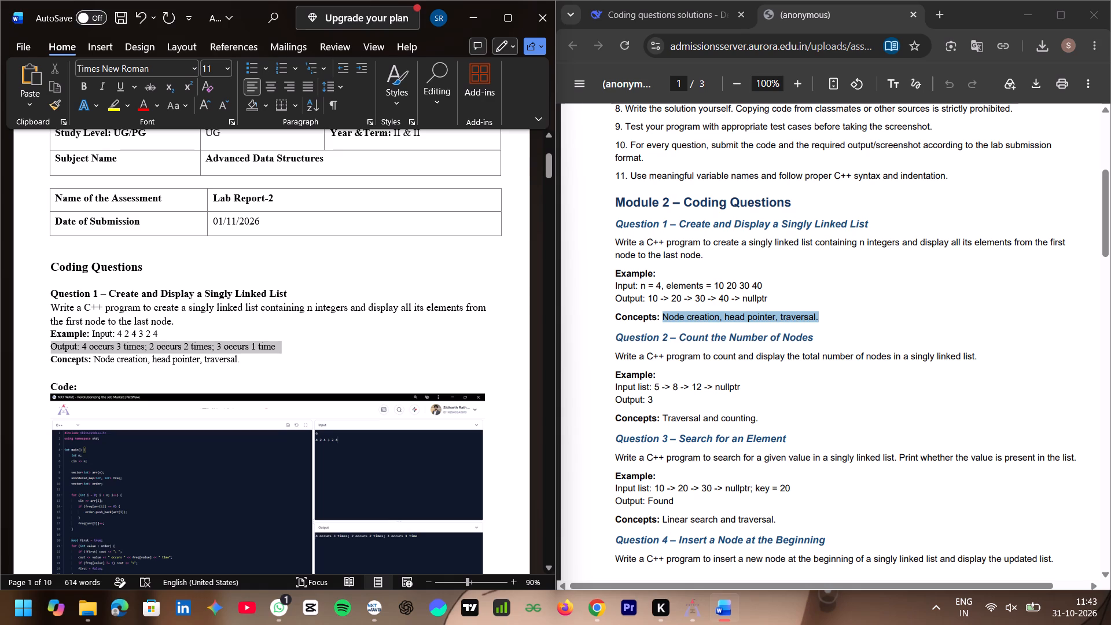
left_click_drag(57, 347, 59, 333)
key("BackSpace")
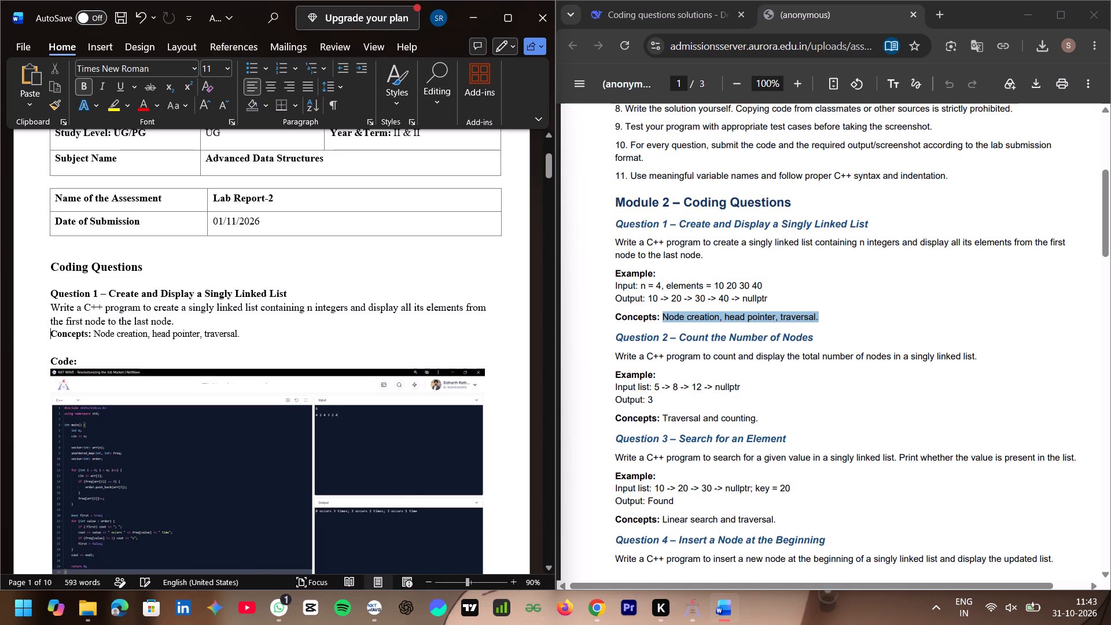
key("ctrl+s")
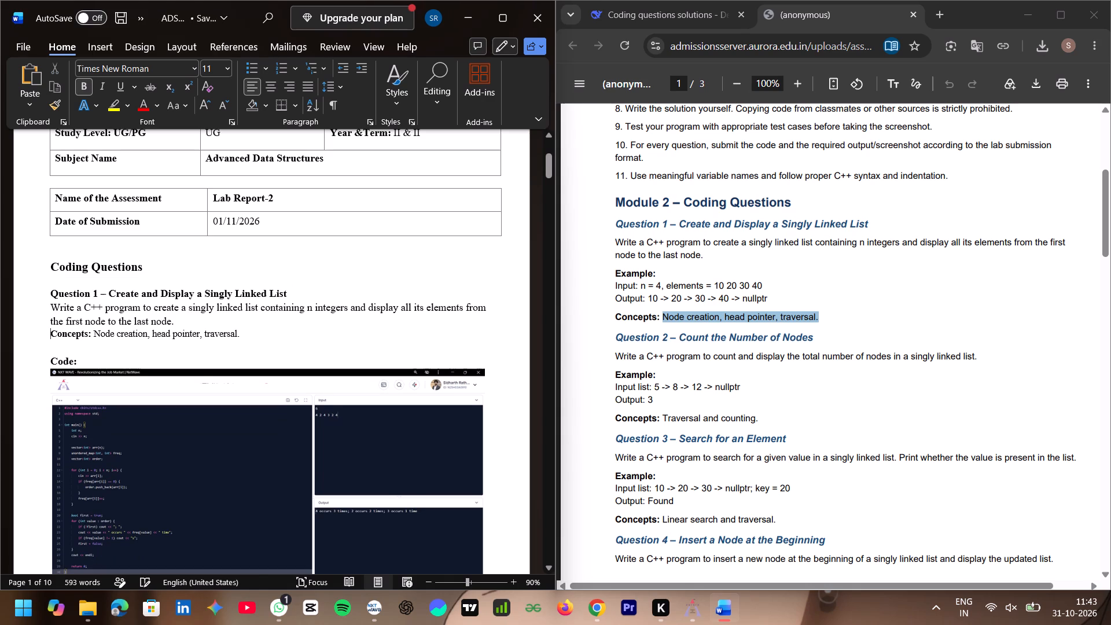
Insert two line breaks after Question 1's code screenshot to push the Question 2 heading onto the next page.
scroll(170, 321, "down", 2)
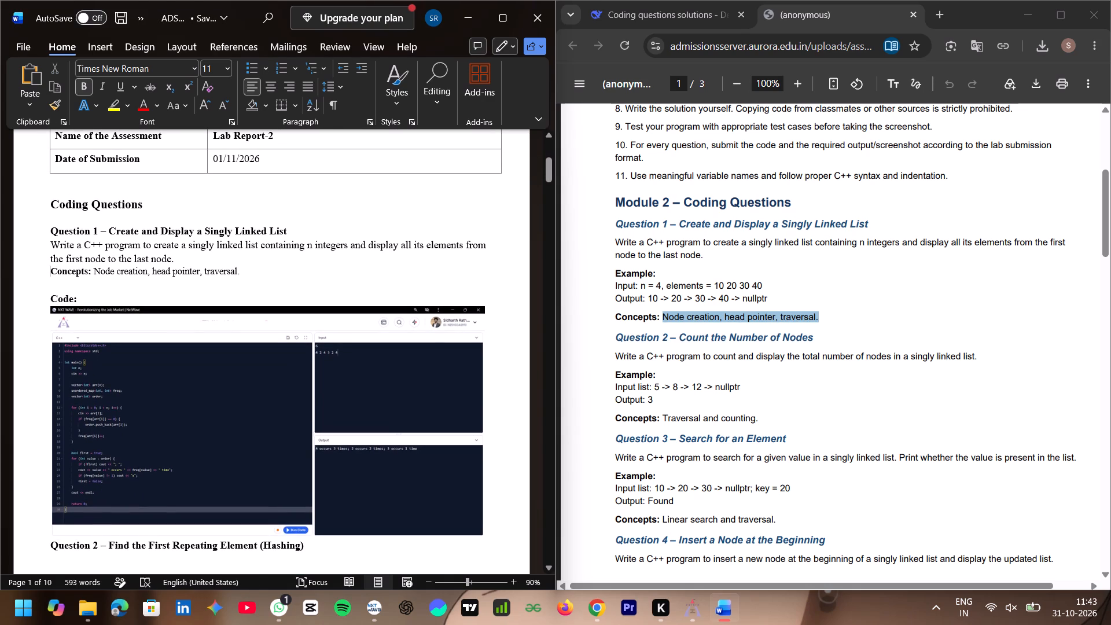
scroll(236, 311, "down", 5)
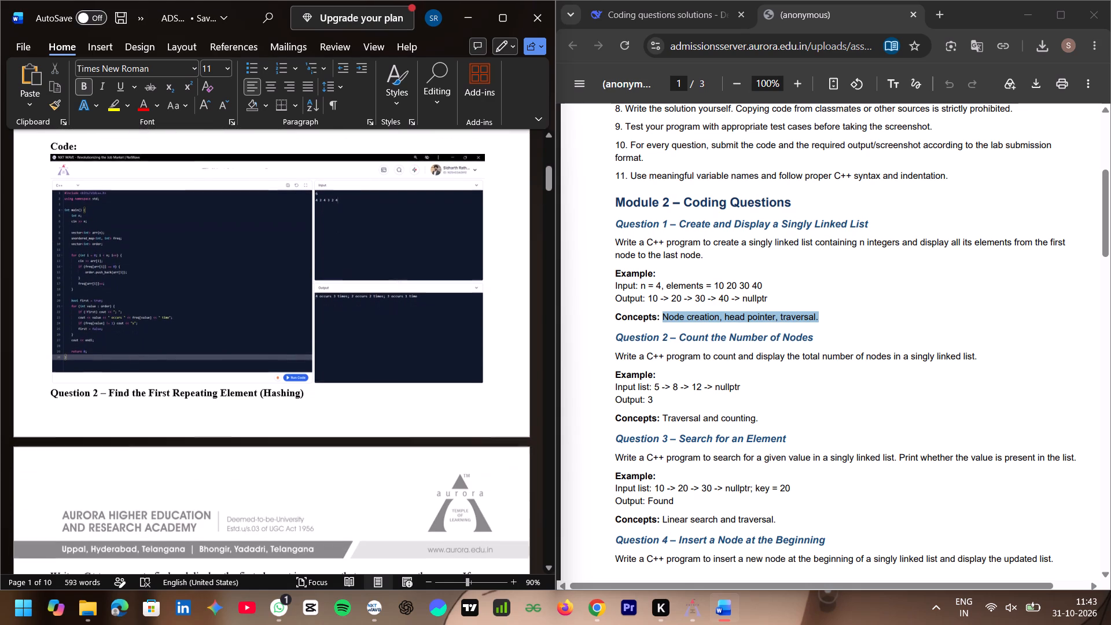
left_click(496, 368)
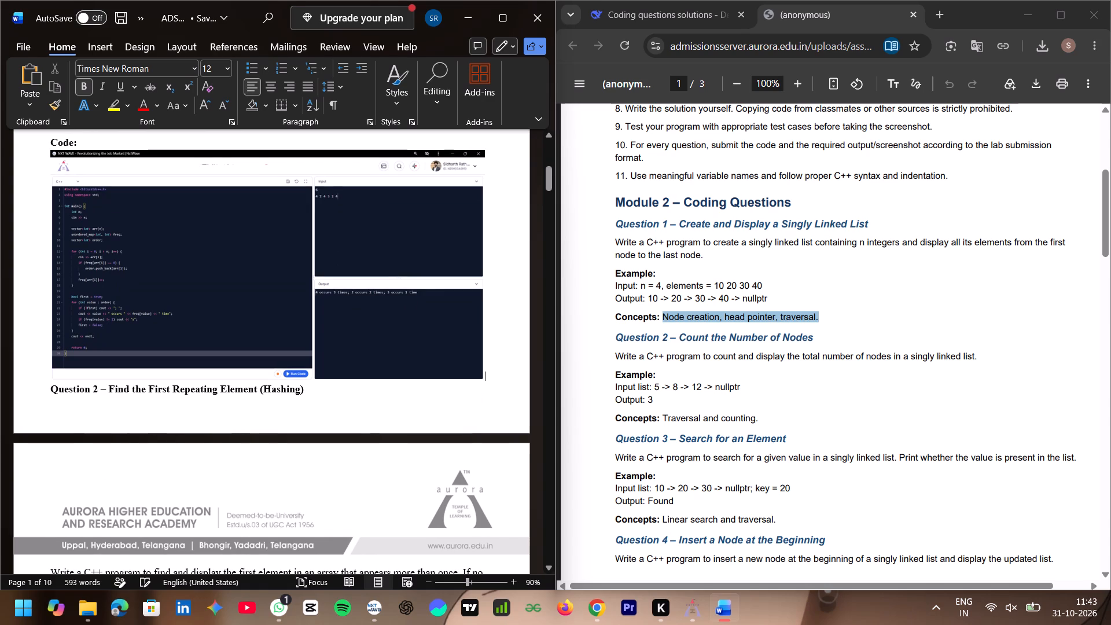
key("Return")
key("Return")
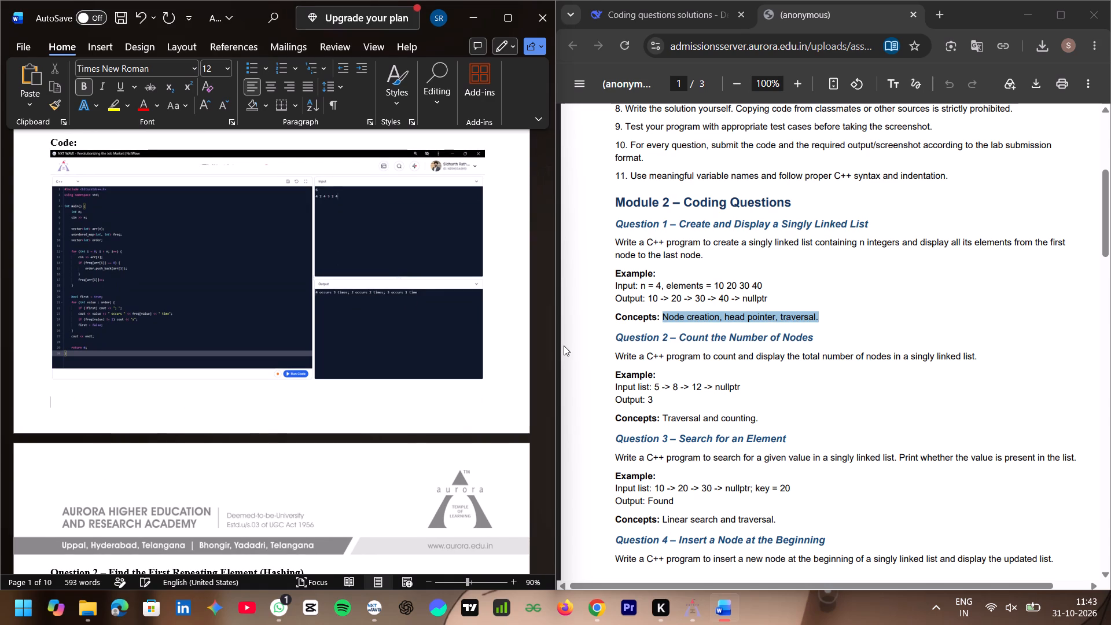
Replace the report's Question 2 heading with "Question 2 – Count the Number of Nodes" copied from the PDF, without a closing parenthesis.
scroll(411, 422, "down", 5)
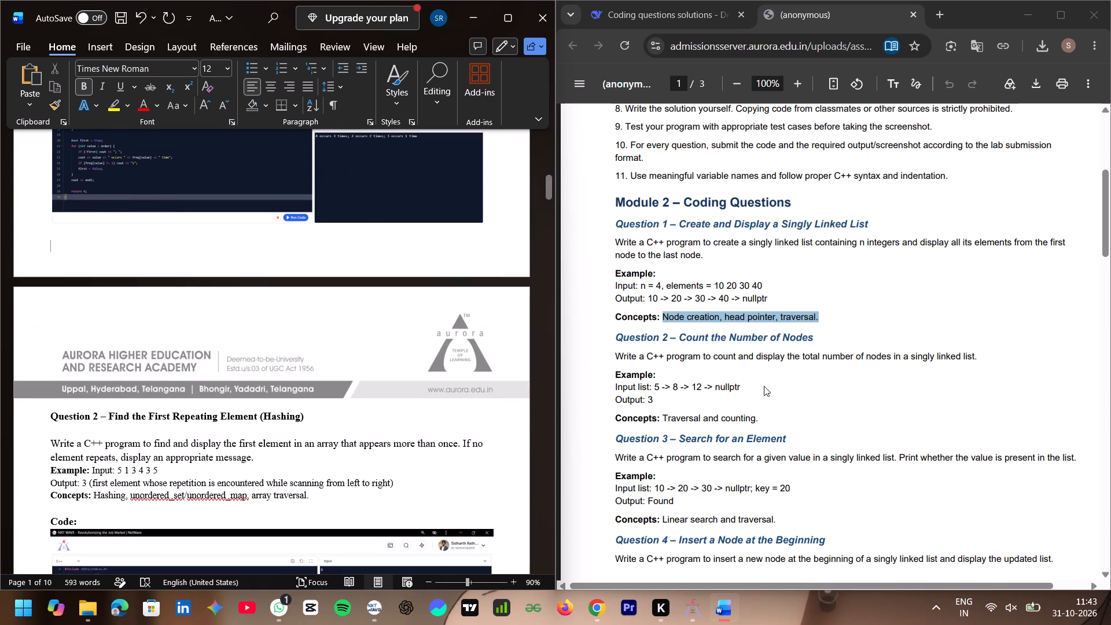
left_click(687, 337)
left_click_drag(616, 339, 815, 339)
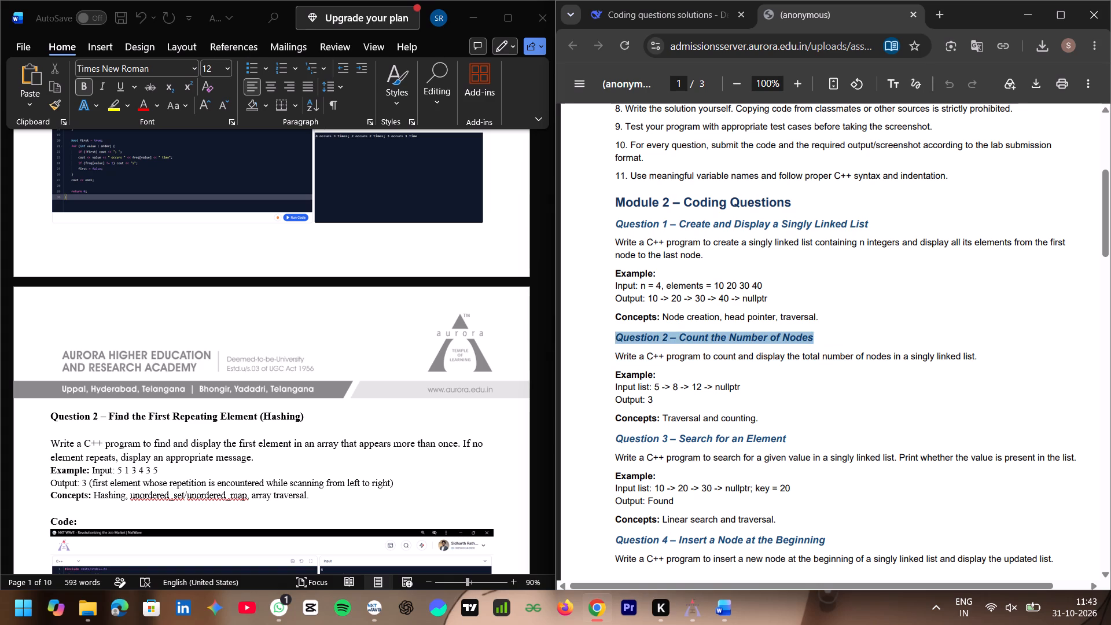
key("ctrl+c")
left_click(50, 406)
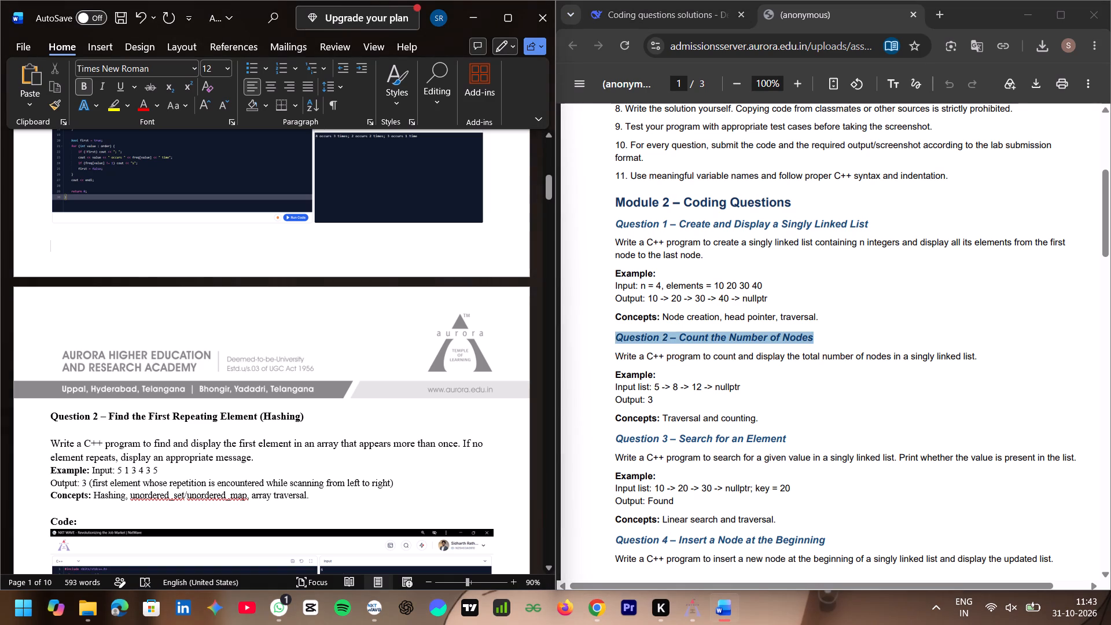
left_click_drag(299, 417, 59, 418)
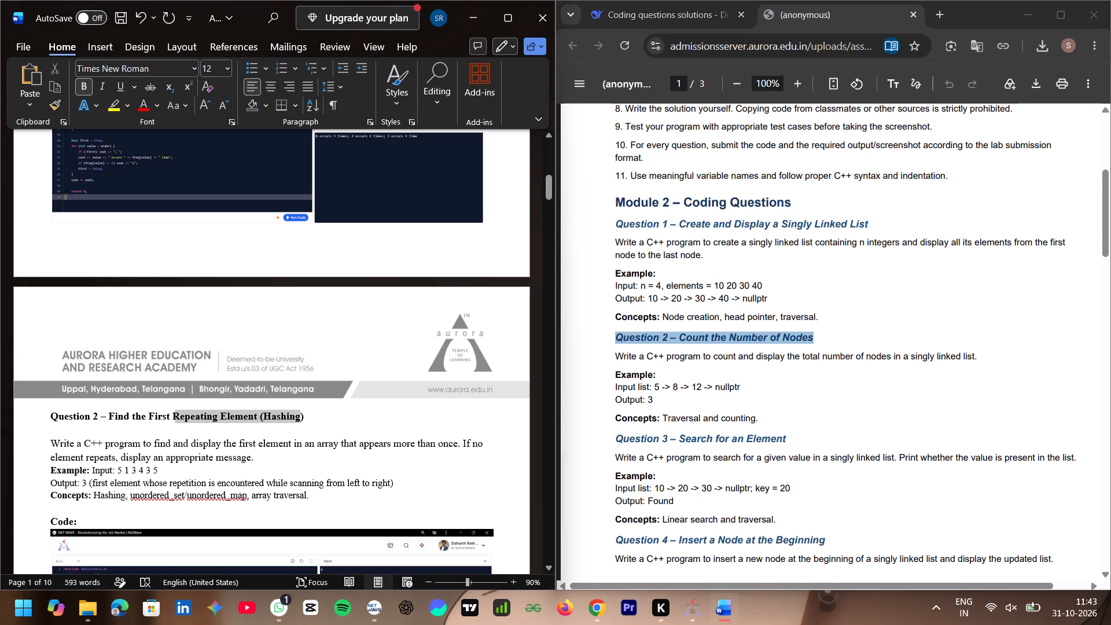
left_click_drag(59, 418, 45, 416)
key("ctrl+v")
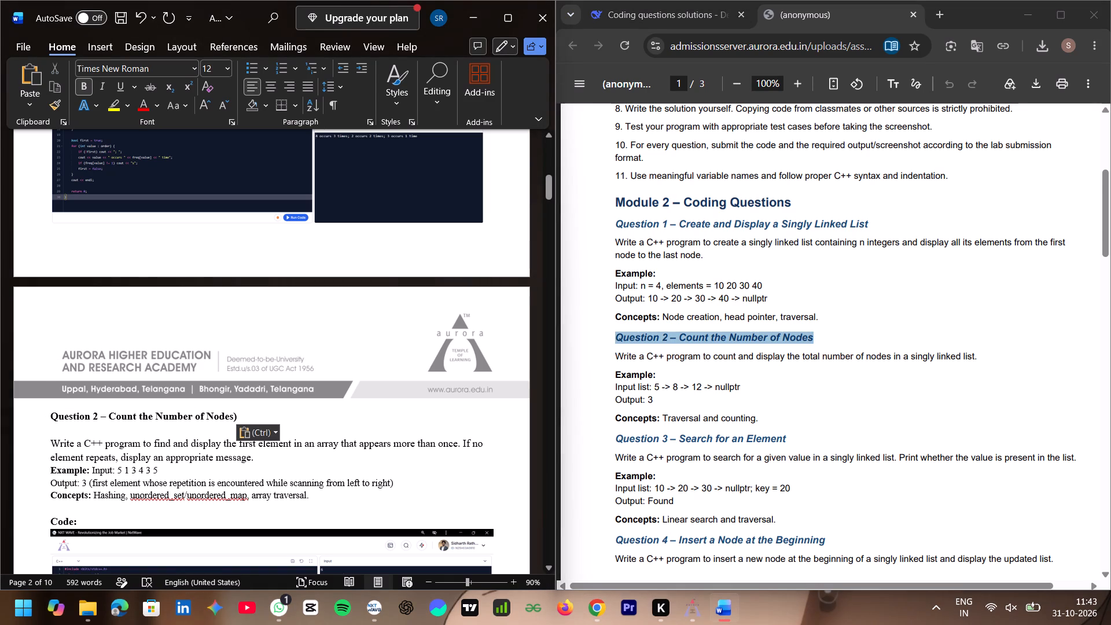
key("Right")
key("BackSpace")
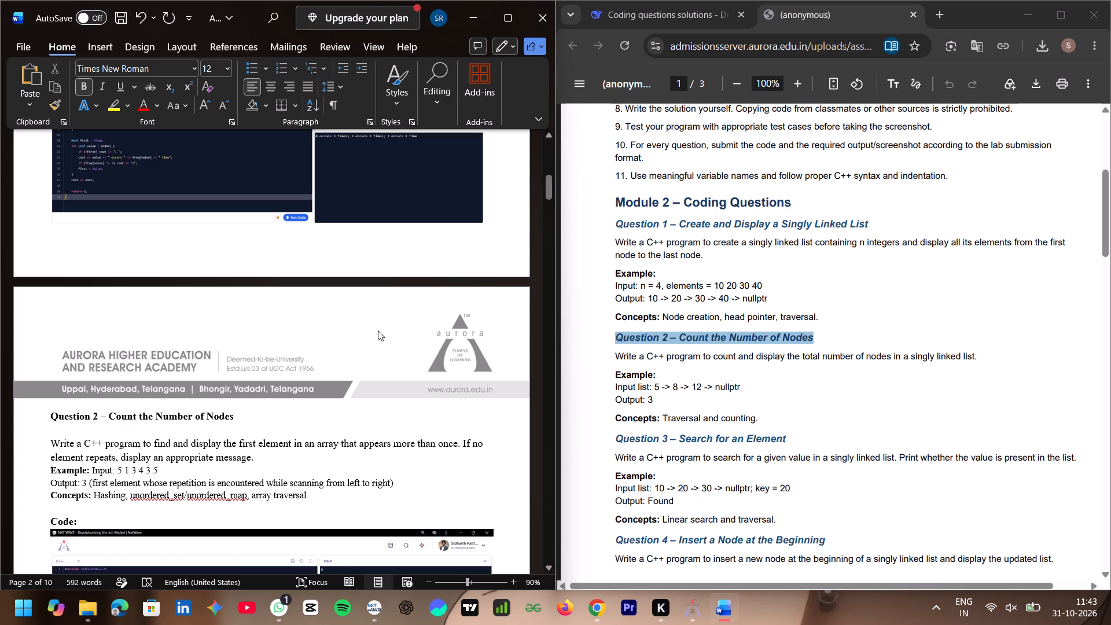
Replace Question 2's problem statement and Example lines with the PDF's node-counting statement, keeping Concepts on its own line.
scroll(787, 314, "down", 2)
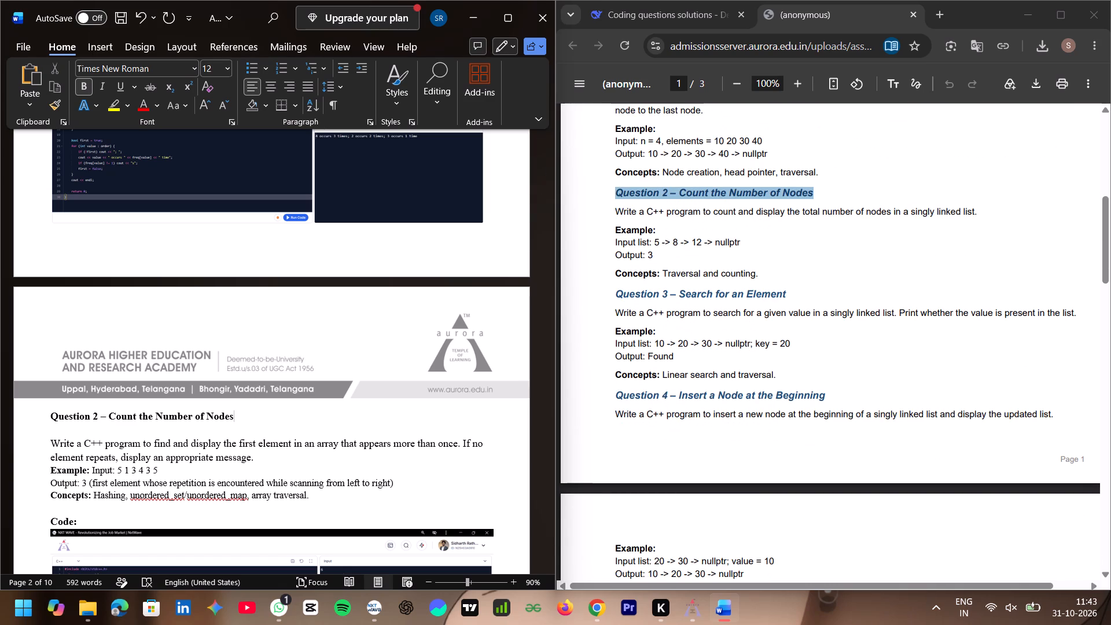
left_click_drag(617, 209, 974, 209)
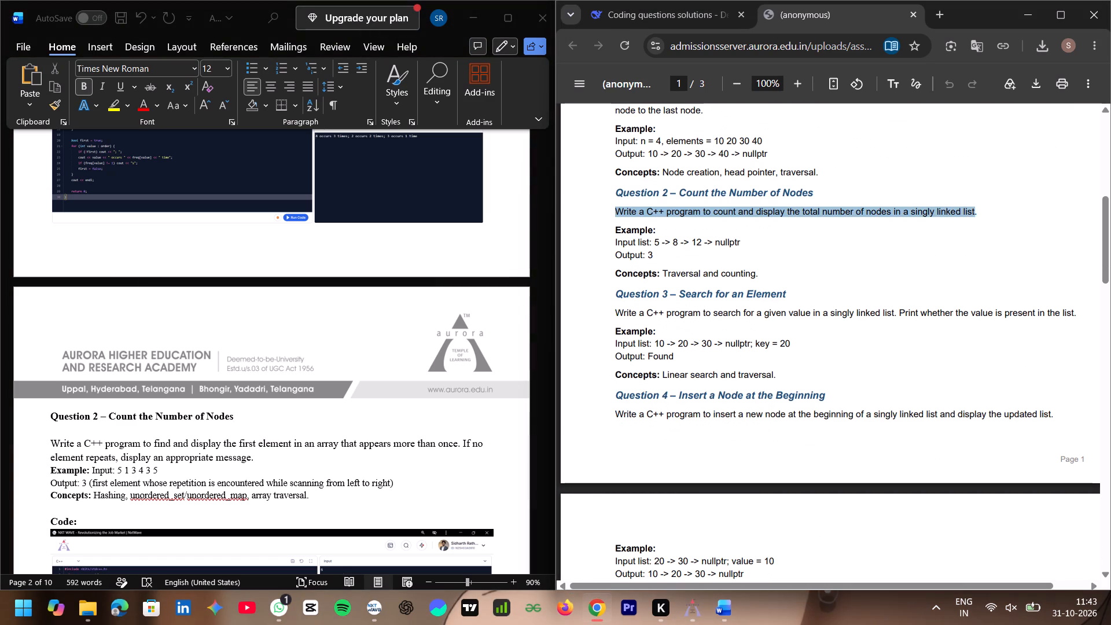
left_click_drag(974, 209, 978, 210)
key("ctrl+c")
key("ctrl+c")
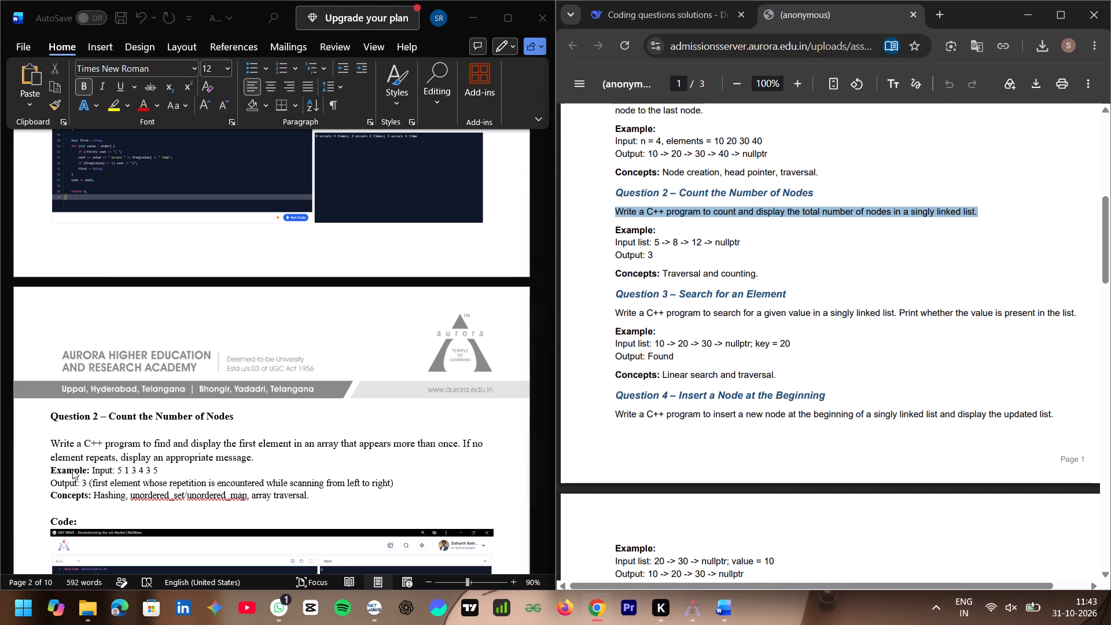
left_click(82, 474)
left_click_drag(392, 484, 337, 480)
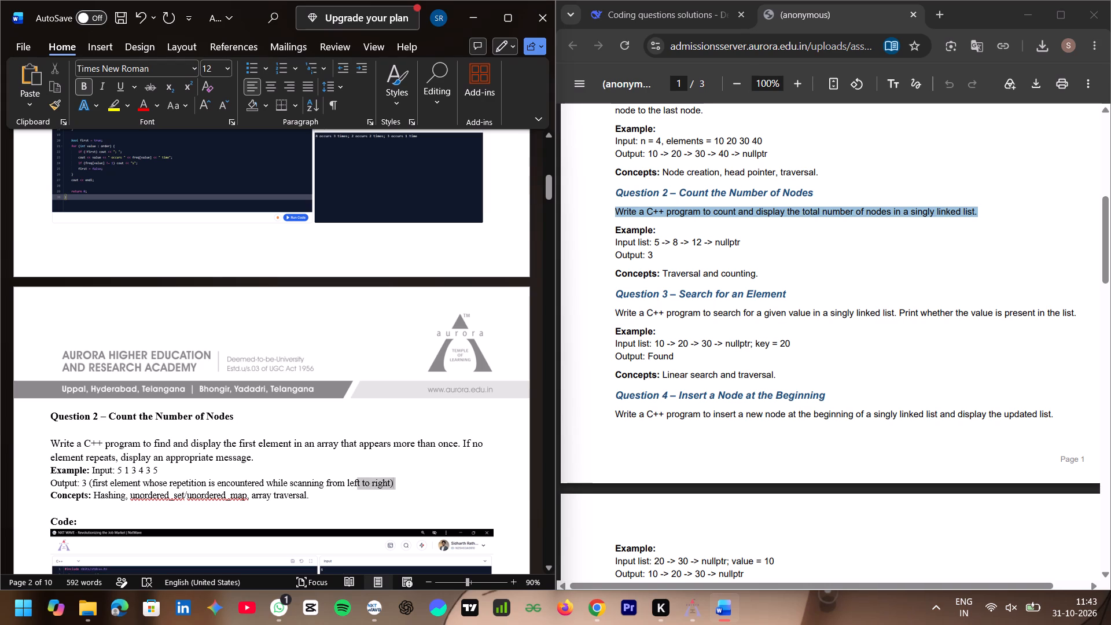
left_click_drag(337, 480, 56, 450)
key("ctrl+v")
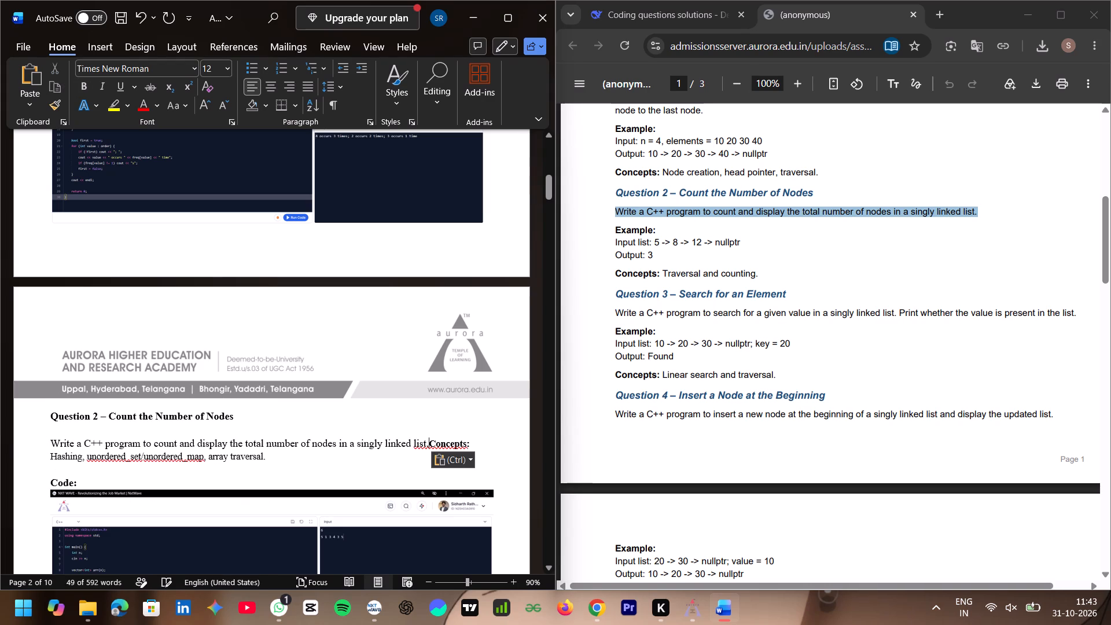
key("Return")
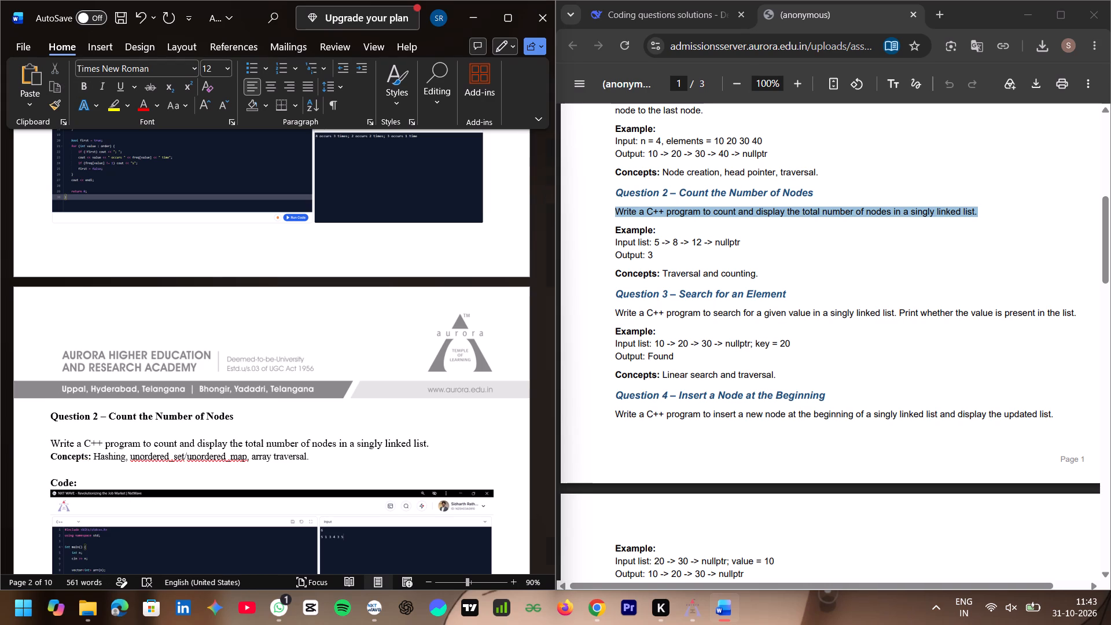
Replace Question 2's Concepts text with "Traversal and counting." from the PDF and save the document.
left_click(613, 326)
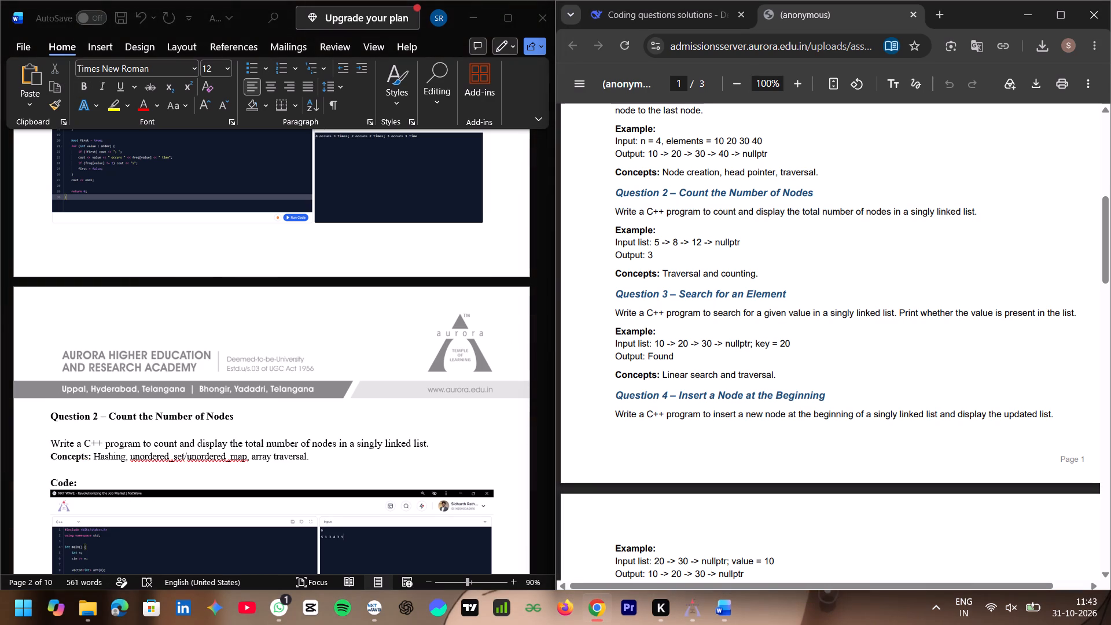
left_click_drag(615, 273, 715, 275)
left_click(715, 275)
left_click_drag(756, 275, 670, 279)
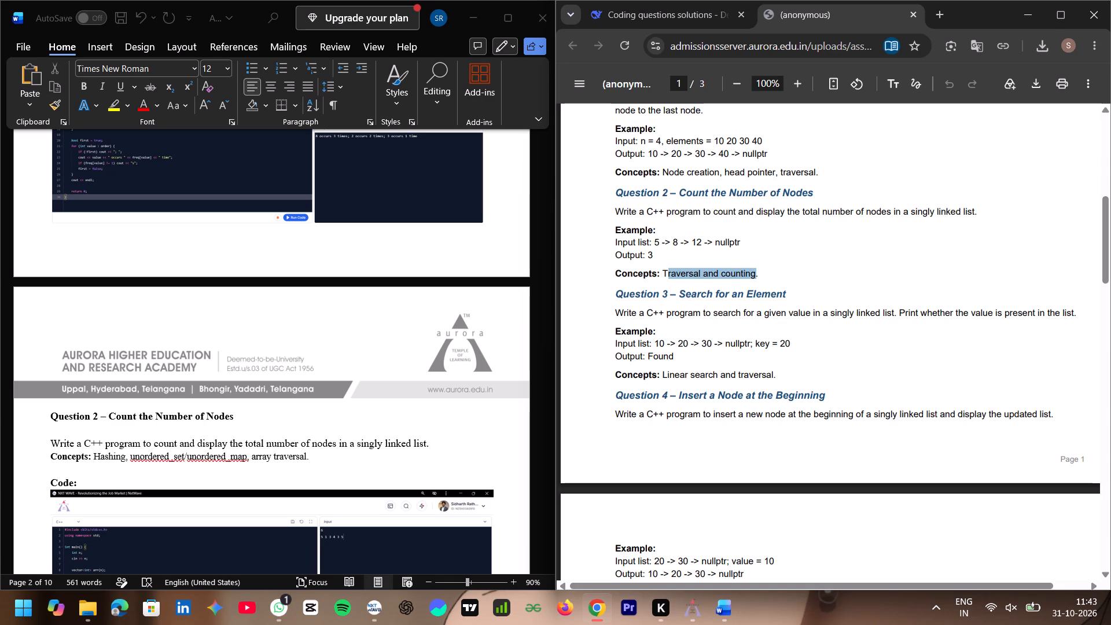
left_click_drag(670, 279, 664, 283)
key("ctrl+c")
left_click(317, 454)
left_click_drag(308, 458, 197, 471)
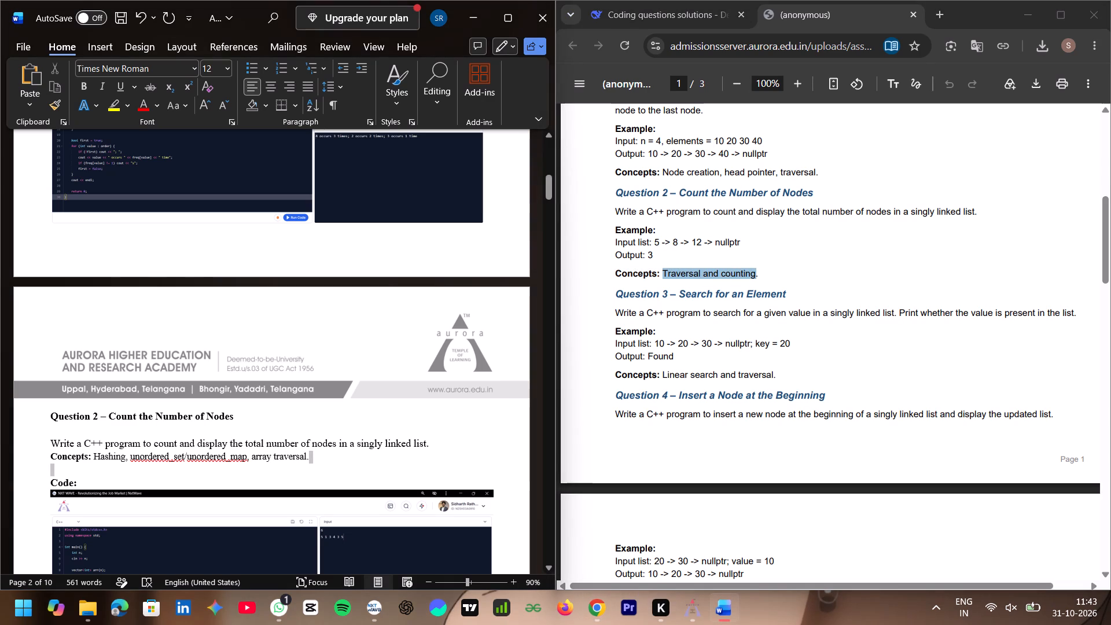
left_click_drag(197, 471, 94, 458)
key("ctrl+v")
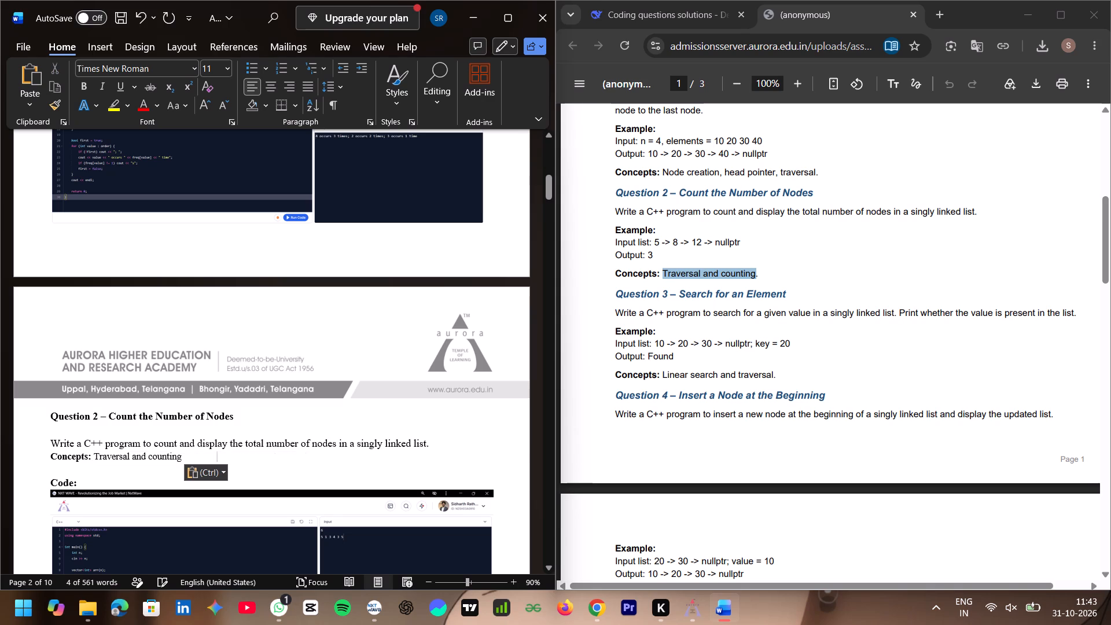
key("period")
key("ctrl+s")
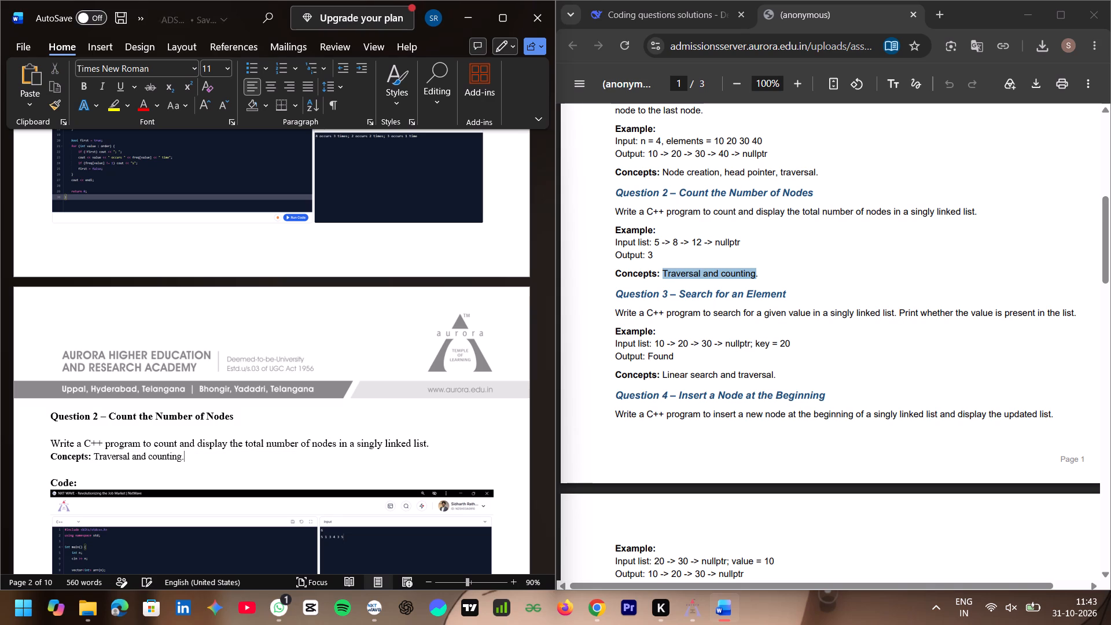
scroll(164, 406, "down", 2)
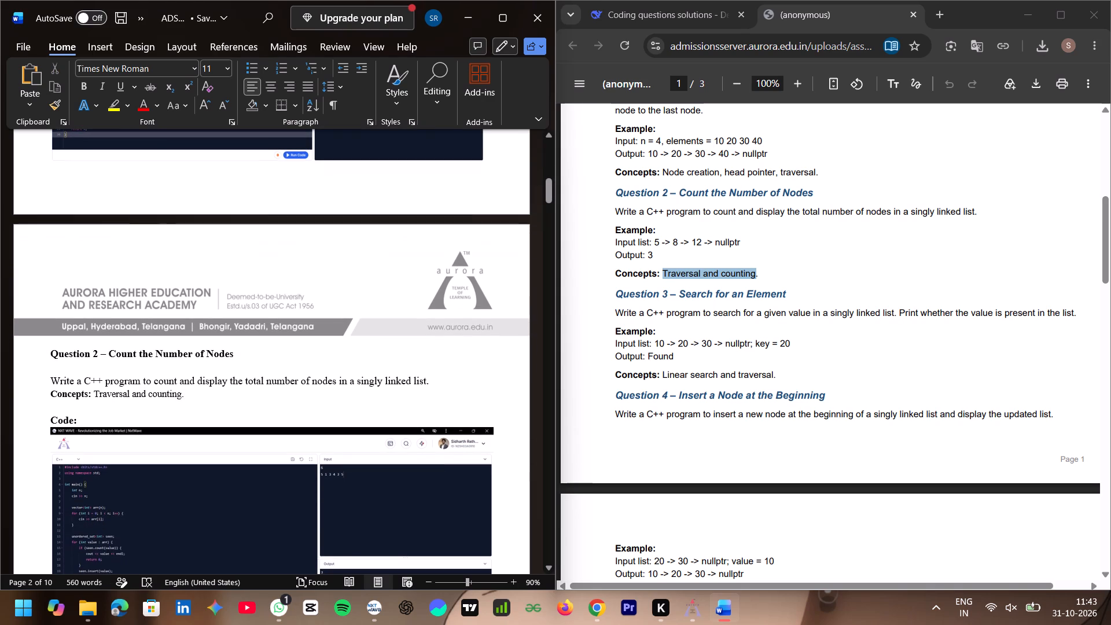
Review the report's Question 1 and Question 2 pages, checking the replaced text and the page layout.
scroll(207, 330, "up", 4)
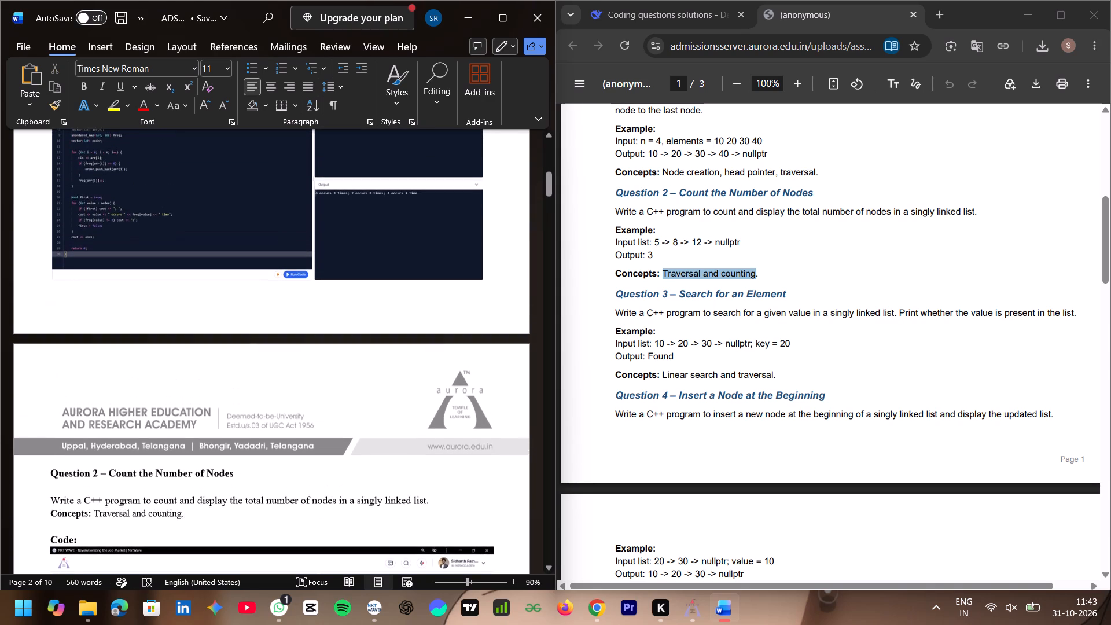
scroll(207, 330, "down", 6)
scroll(207, 330, "up", 11)
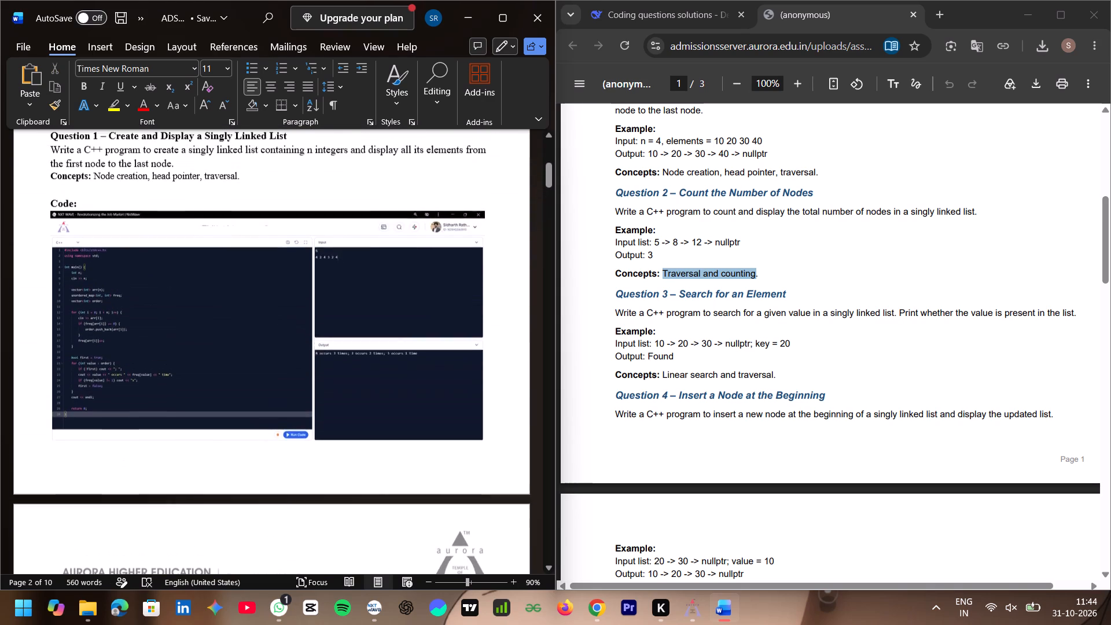
scroll(207, 330, "up", 3)
scroll(207, 330, "down", 12)
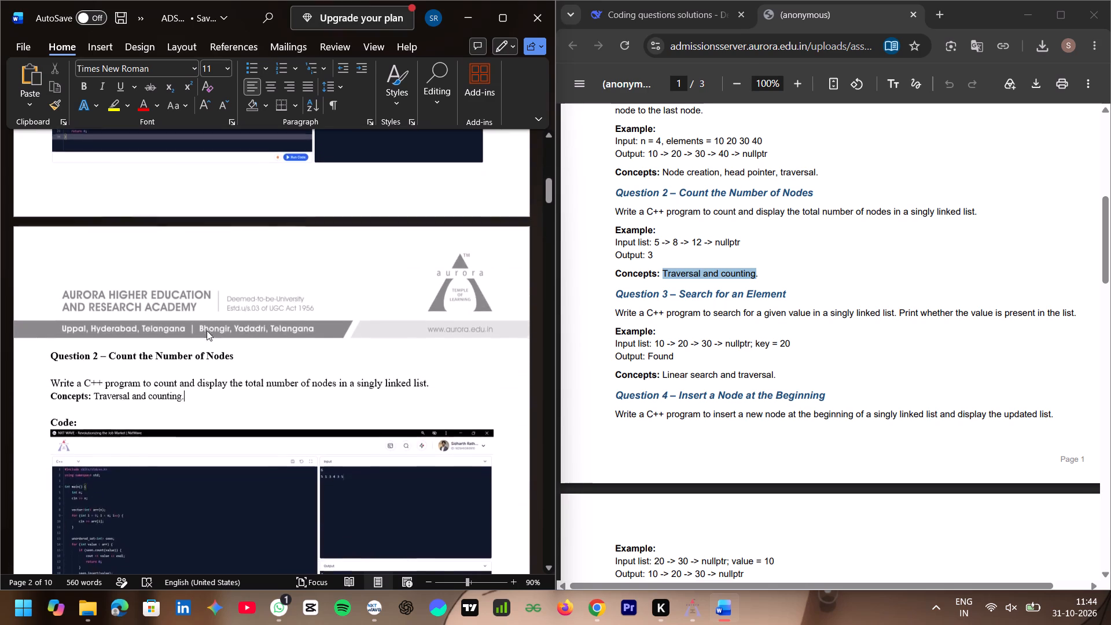
Replace the report's Question 3 heading with "Question 3 – Search for an Element" from the PDF, without a closing parenthesis, and save.
scroll(207, 330, "down", 16)
scroll(207, 330, "down", 10)
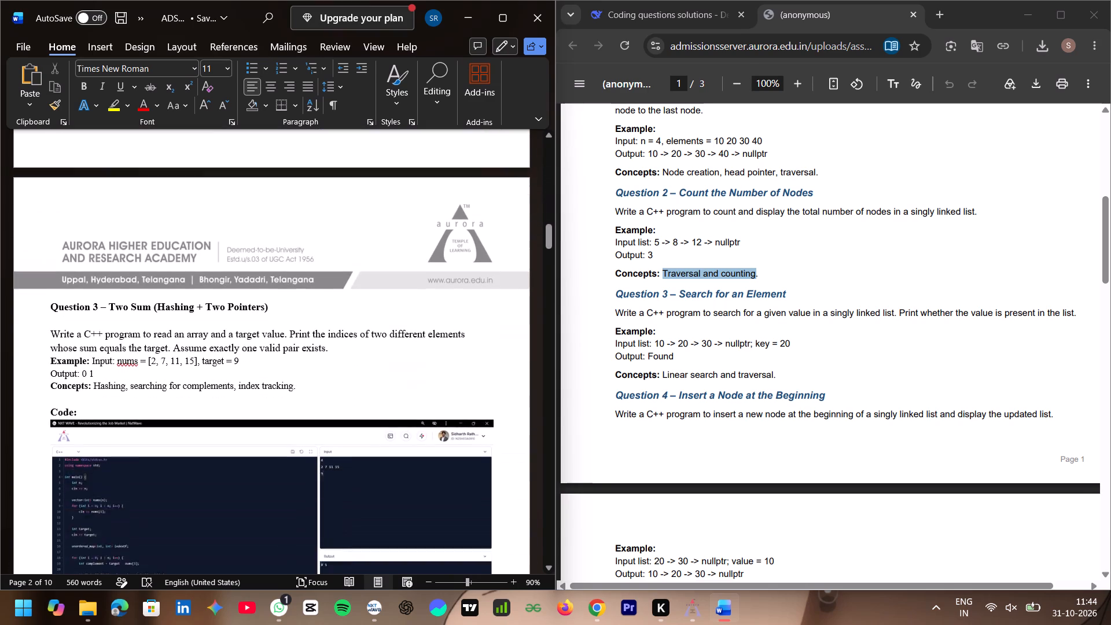
scroll(769, 304, "down", 2)
left_click(697, 225)
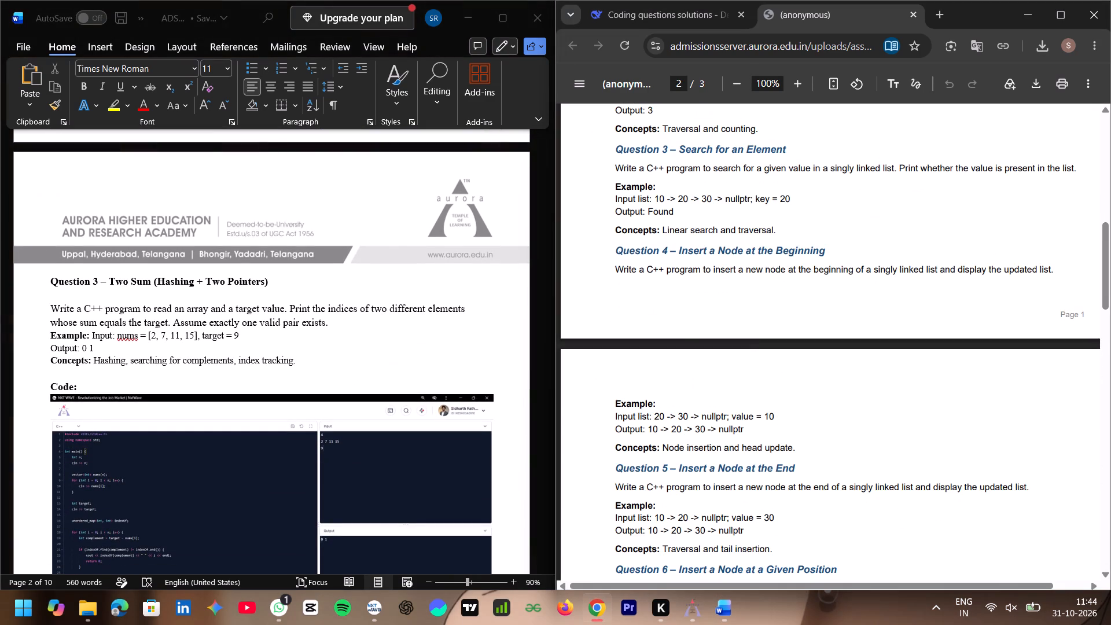
left_click_drag(617, 150, 782, 151)
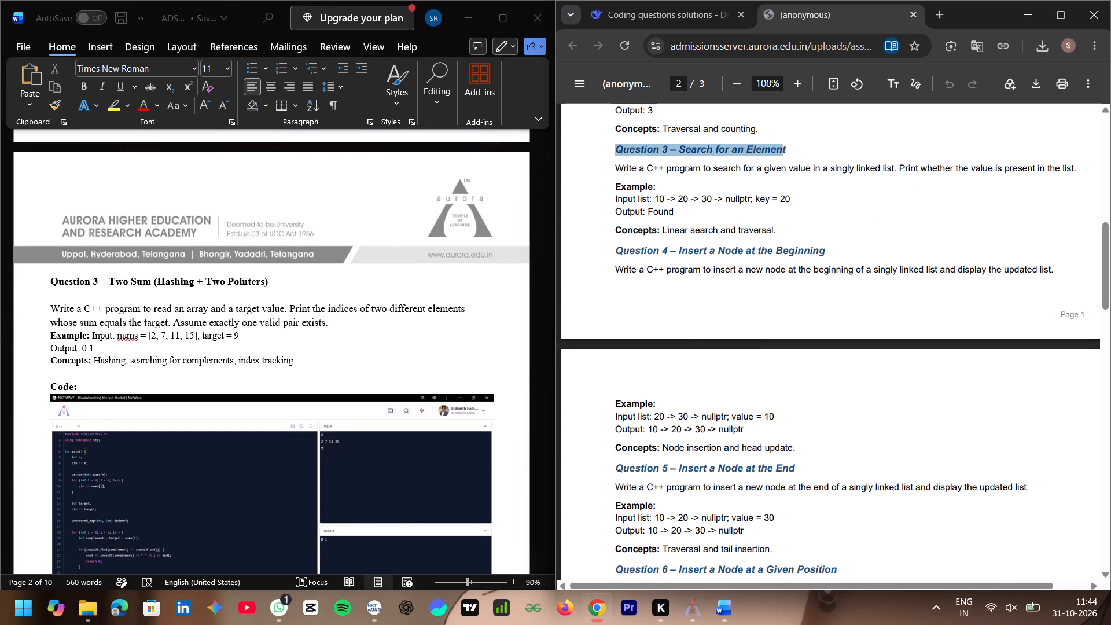
left_click_drag(782, 151, 785, 152)
key("ctrl+c")
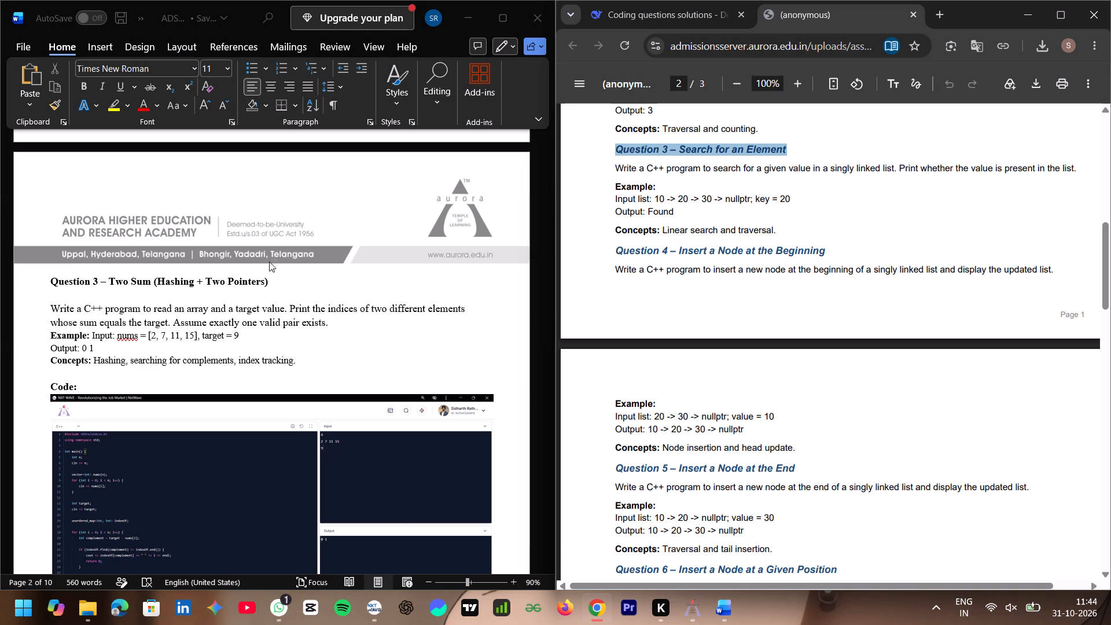
left_click(270, 281)
left_click_drag(264, 285, 158, 281)
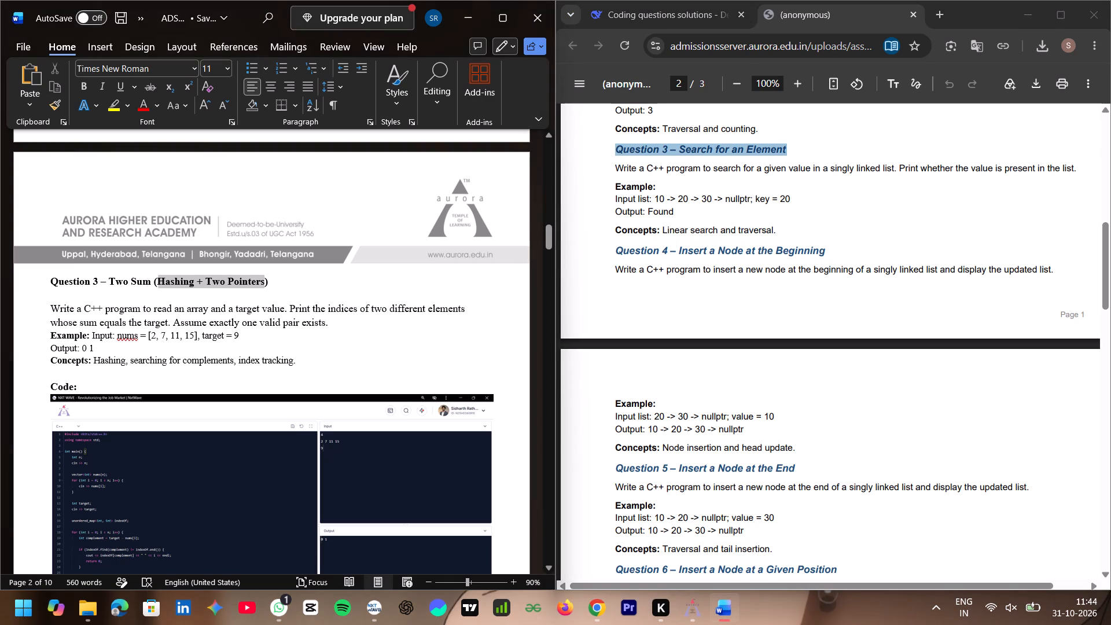
left_click_drag(158, 281, 49, 283)
key("ctrl+v")
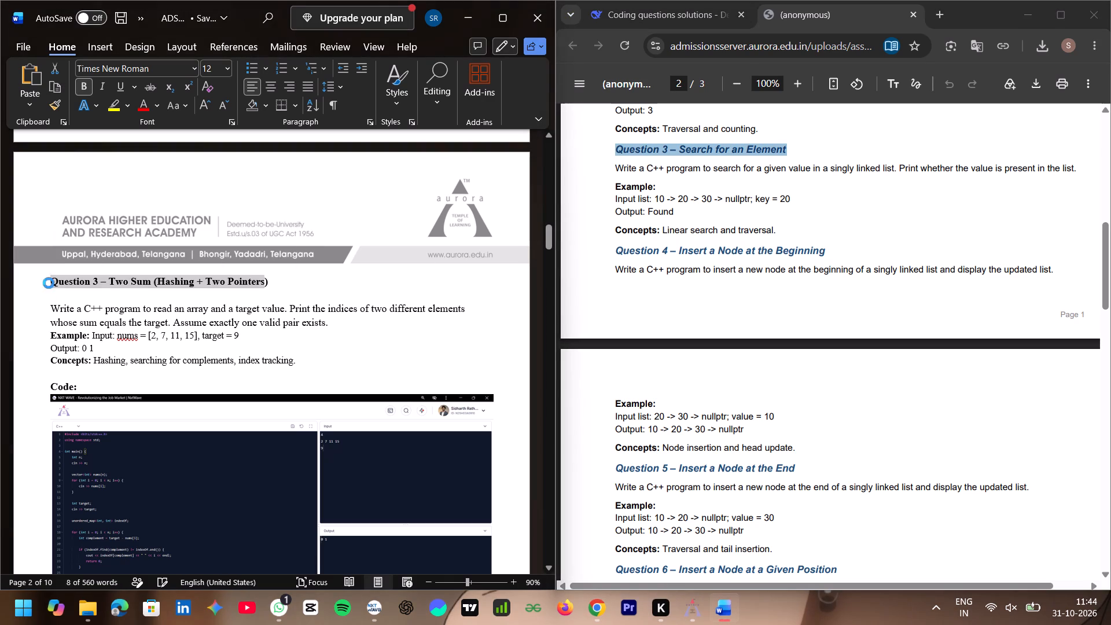
key("Right")
key("BackSpace")
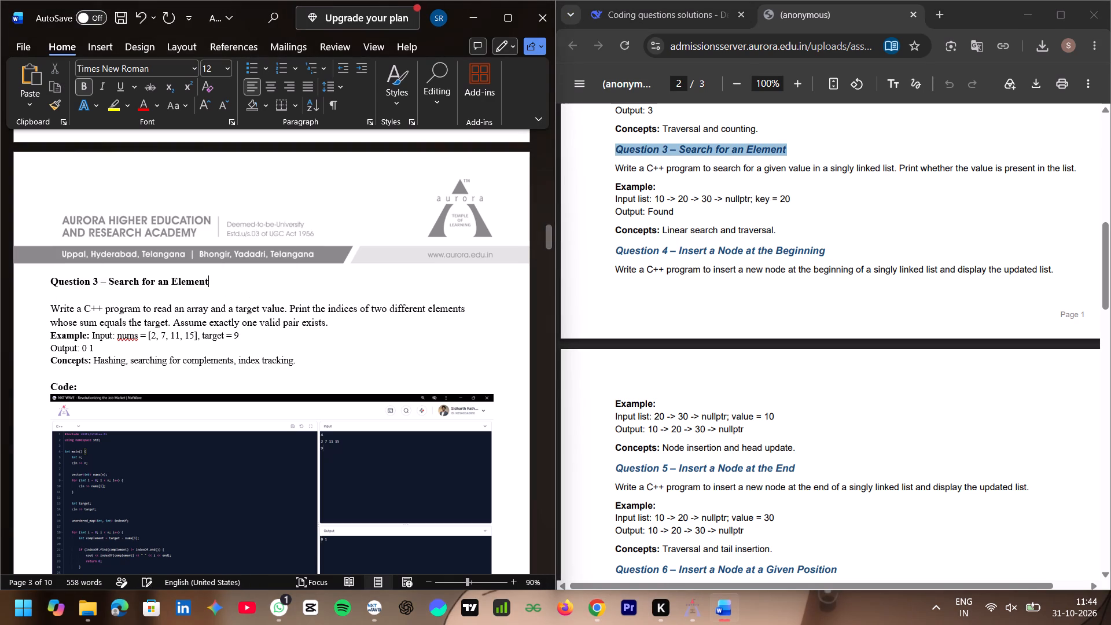
key("ctrl+s")
Replace Question 3's problem statement and Example lines with the PDF's value-search statement, keep Concepts on its own line, and save.
left_click(630, 180)
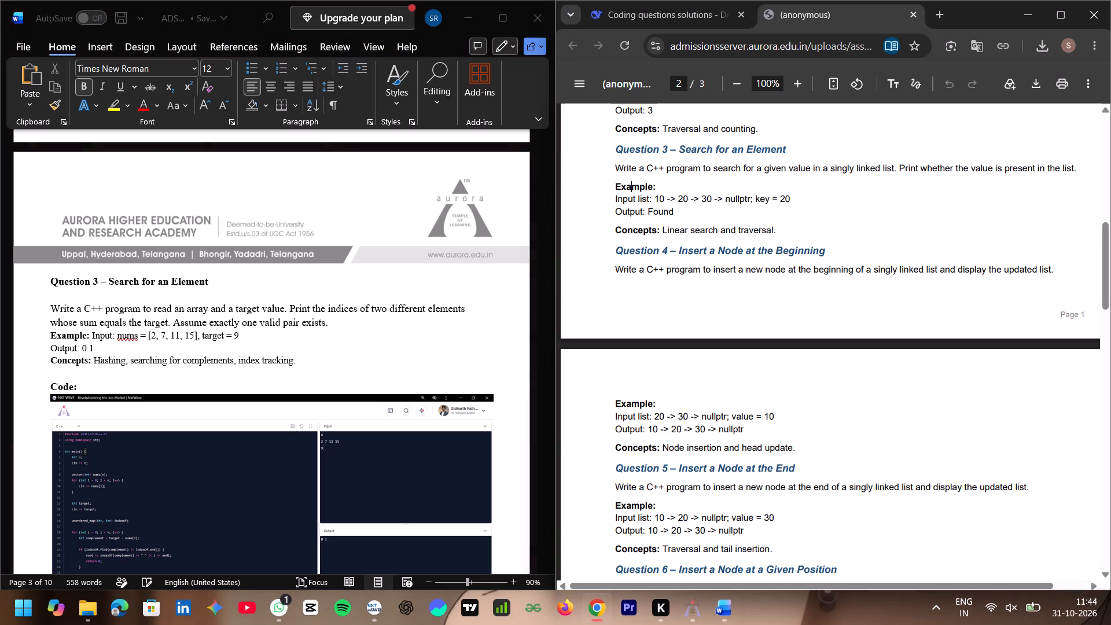
left_click_drag(616, 169, 1057, 166)
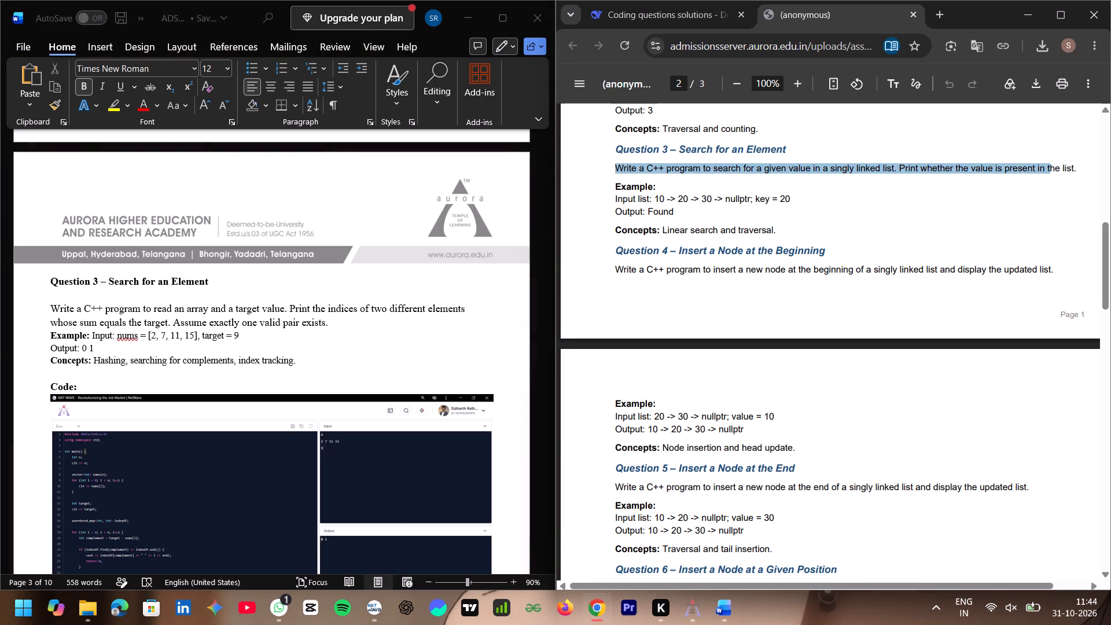
left_click_drag(1057, 166, 1080, 167)
key("ctrl+c")
left_click_drag(92, 349, 65, 334)
left_click(90, 345)
left_click(93, 350)
left_click_drag(93, 350, 90, 350)
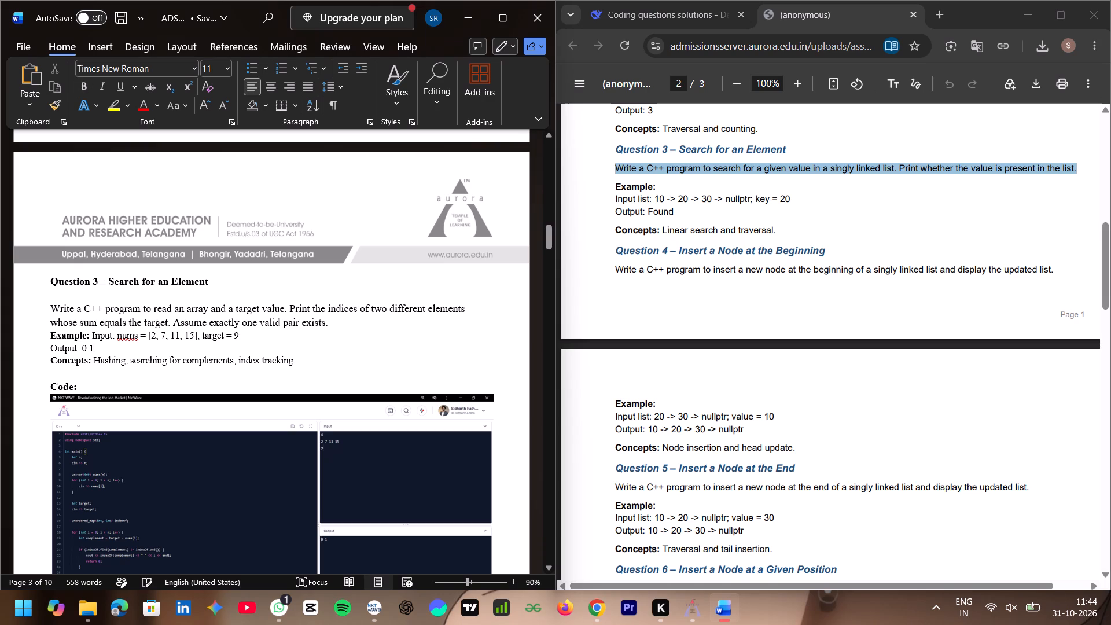
left_click_drag(90, 350, 51, 310)
key("ctrl+v")
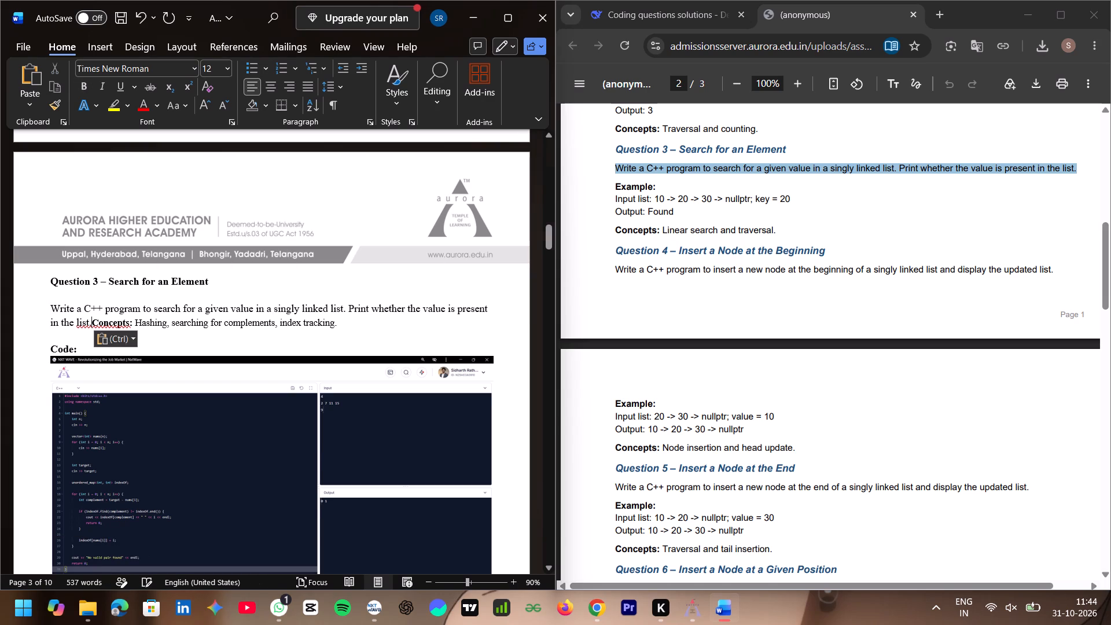
key("Return")
key("ctrl+s")
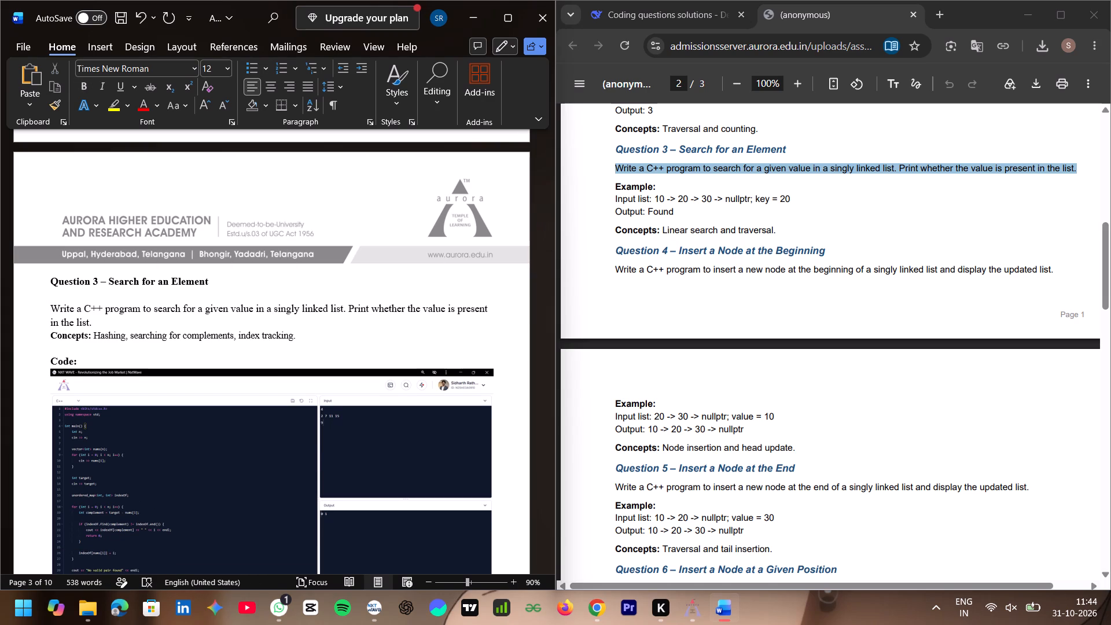
Replace Question 3's Concepts text with "Linear search and traversal." from the PDF, ending in a single period, and save.
left_click(656, 182)
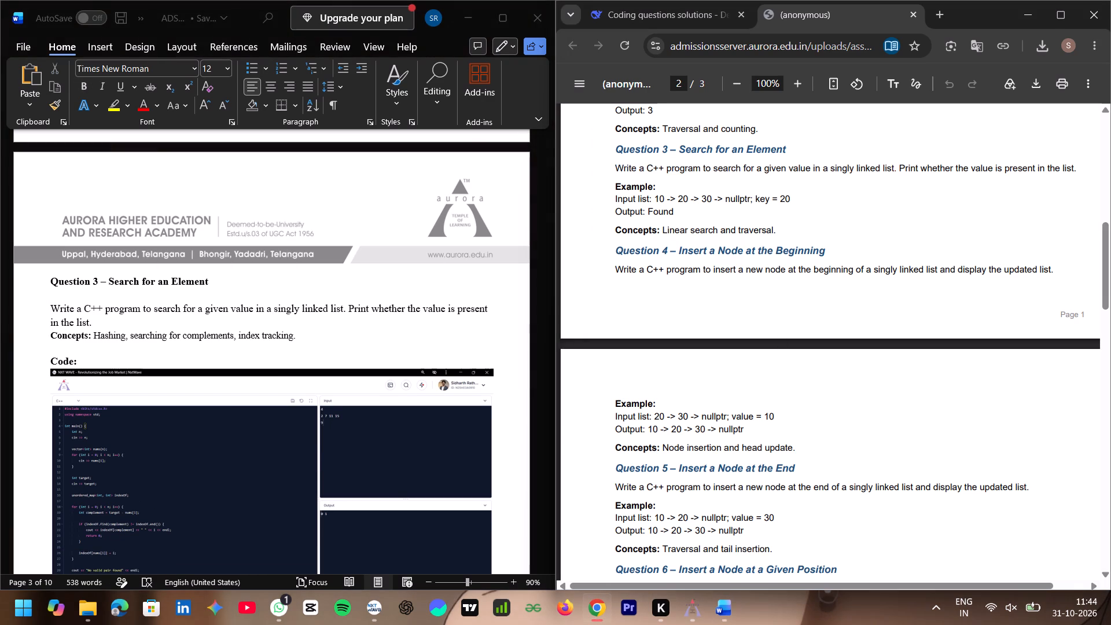
left_click_drag(780, 231, 719, 231)
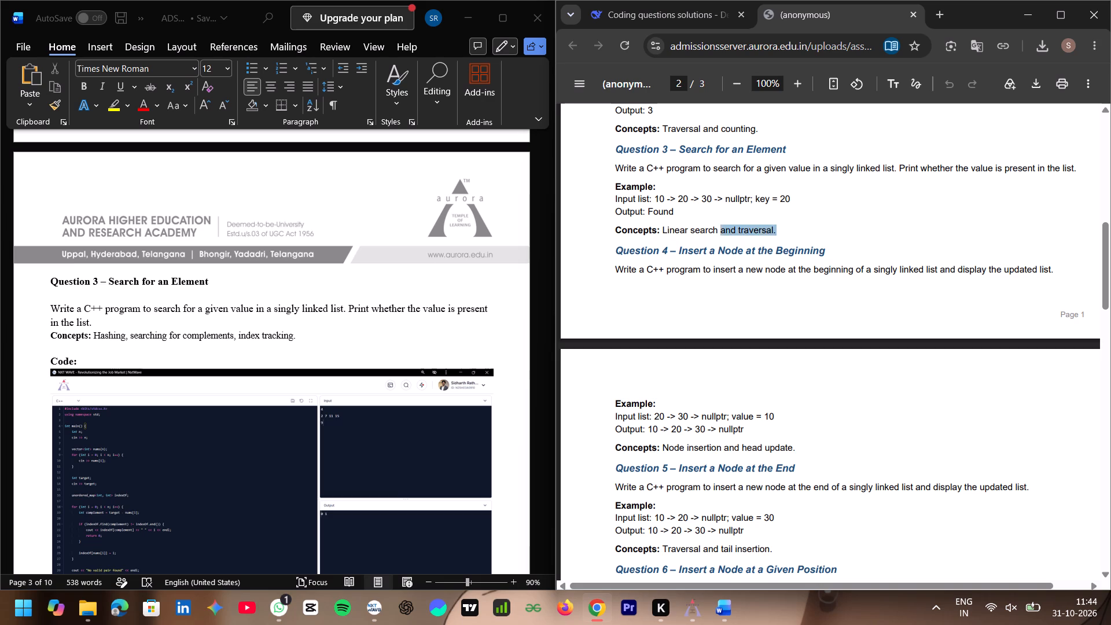
left_click_drag(719, 231, 665, 234)
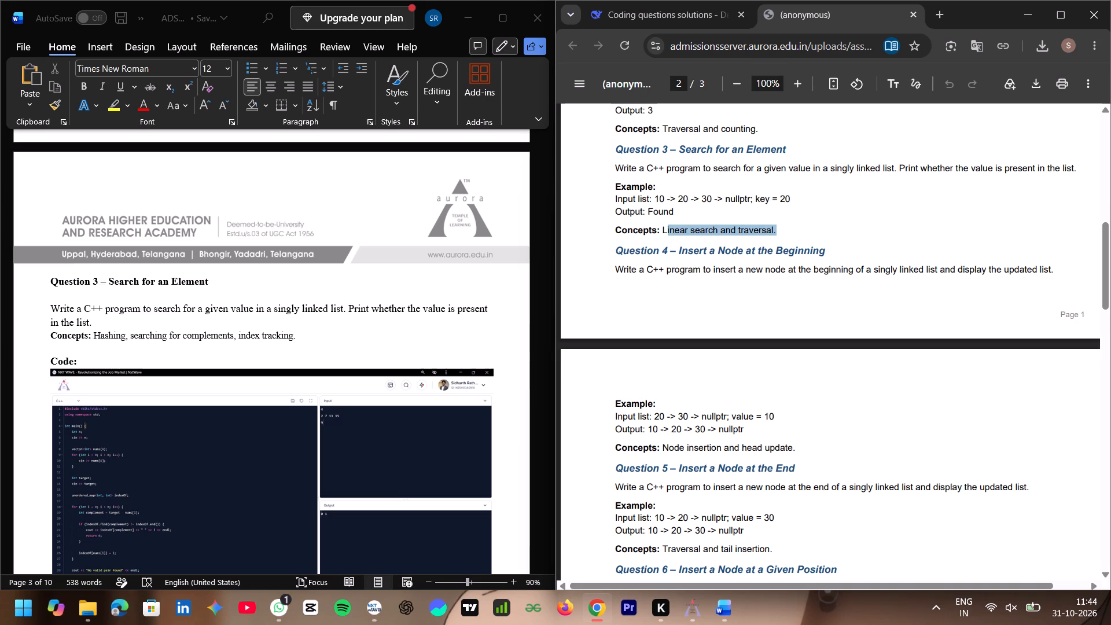
left_click_drag(665, 234, 665, 231)
key("ctrl+c")
left_click(286, 342)
left_click_drag(294, 337, 154, 338)
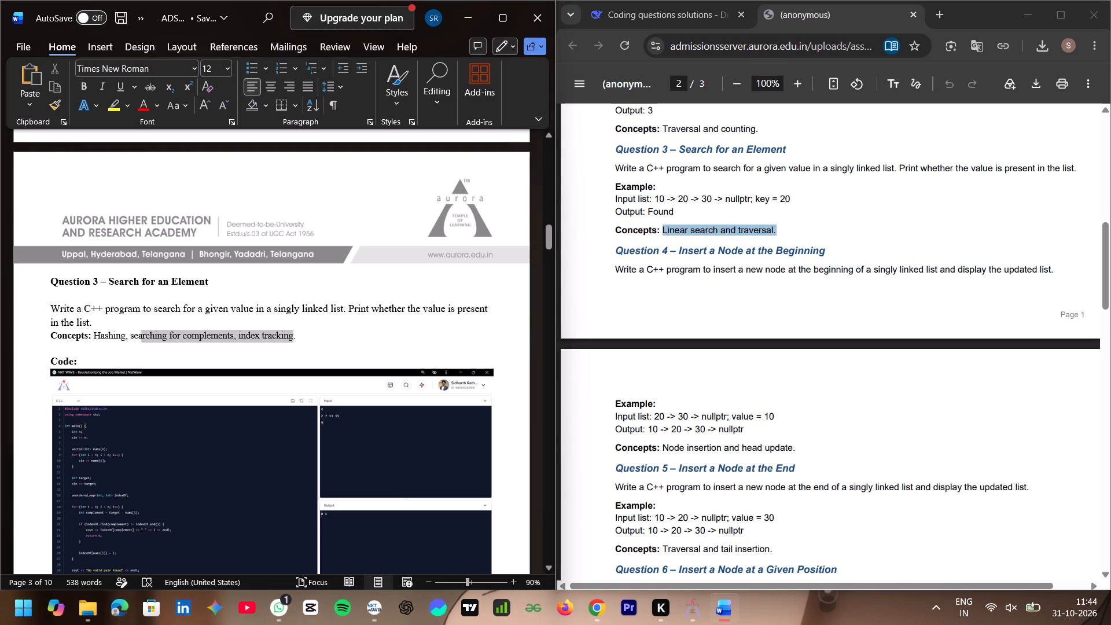
left_click_drag(154, 338, 108, 341)
key("ctrl+v")
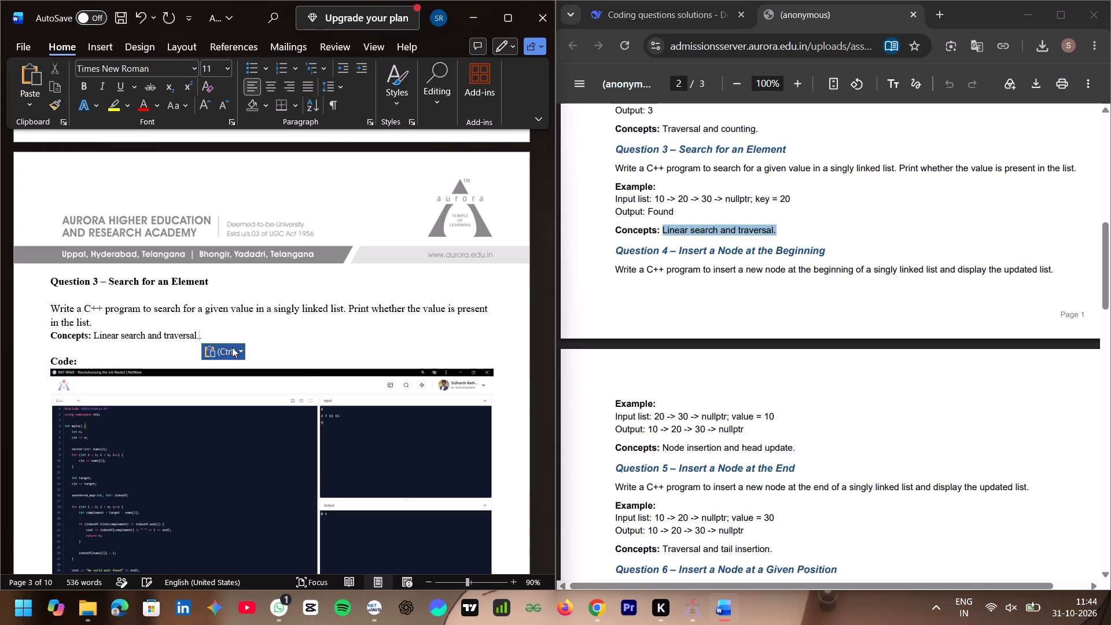
key("BackSpace")
key("ctrl+s")
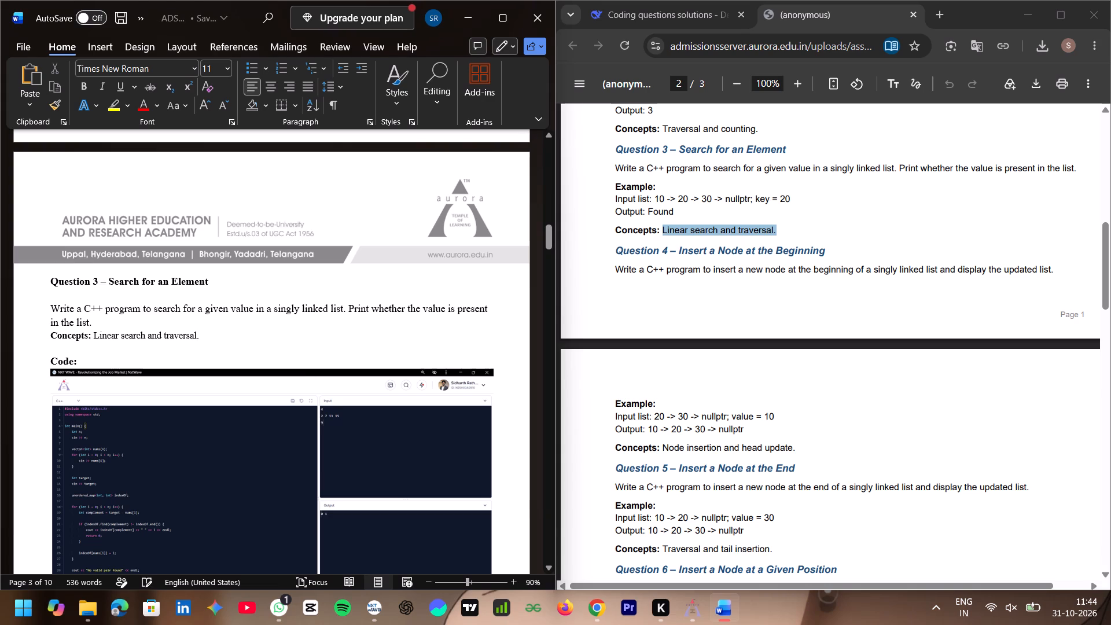
Replace the report's Question 4 heading with "Question 4 – Insert a Node at the Beginning" from the PDF, keep a blank line below, and save.
left_click(646, 242)
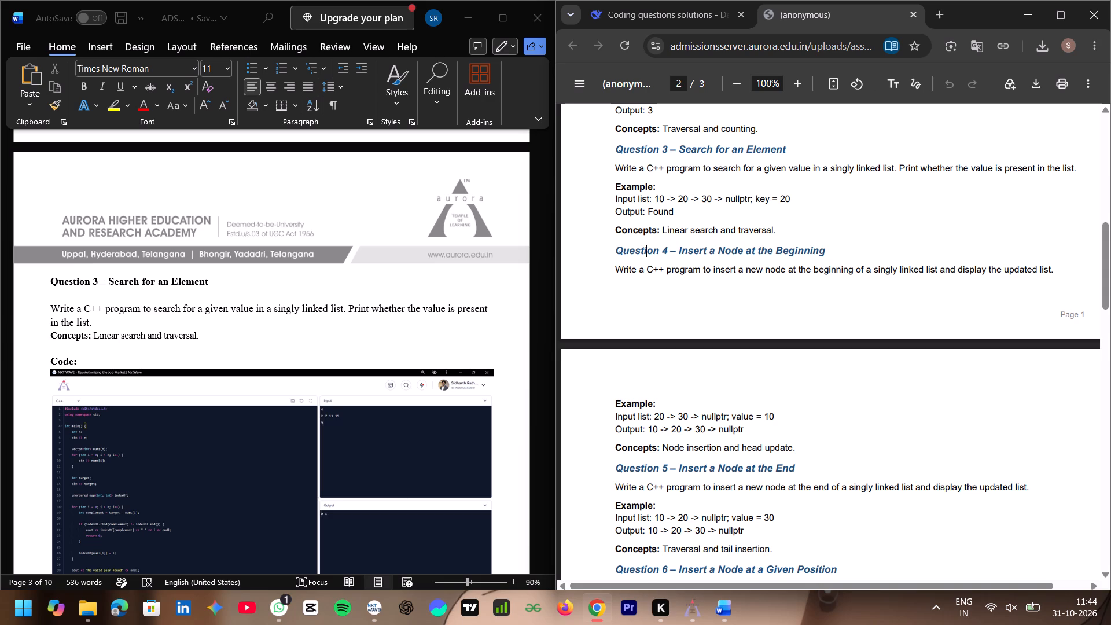
scroll(716, 221, "down", 1)
scroll(261, 421, "down", 10)
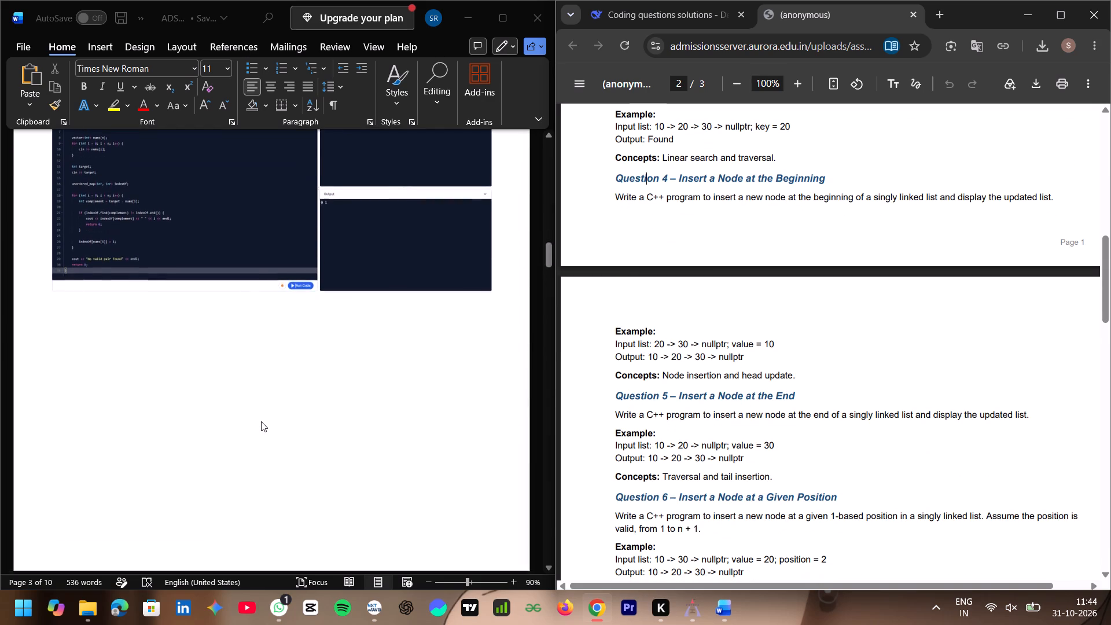
scroll(261, 421, "down", 12)
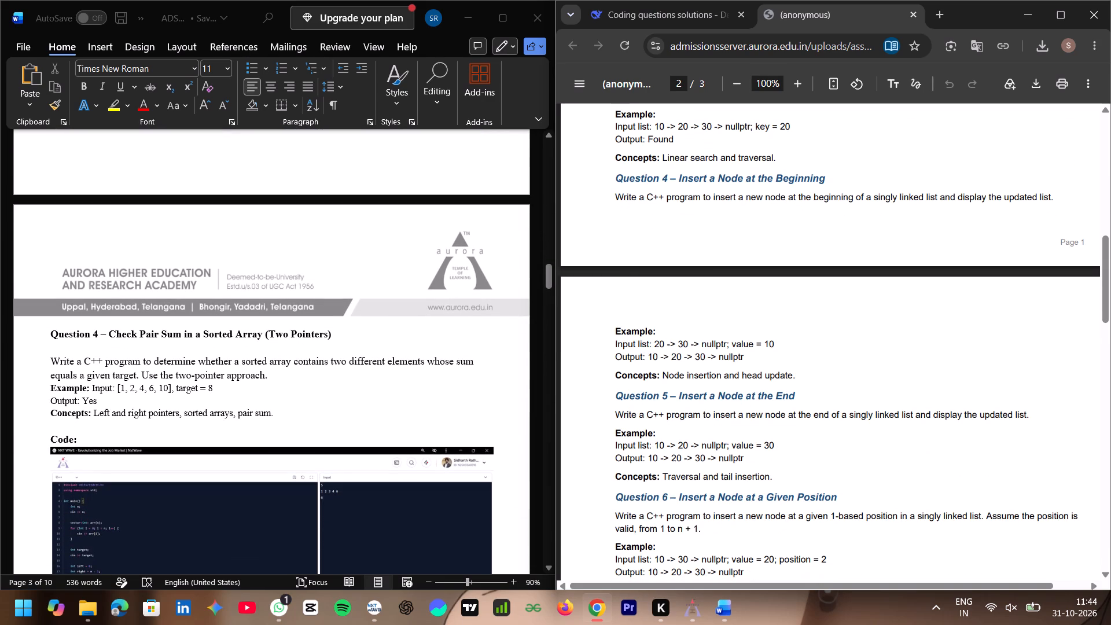
left_click(617, 178)
left_click_drag(617, 178, 760, 183)
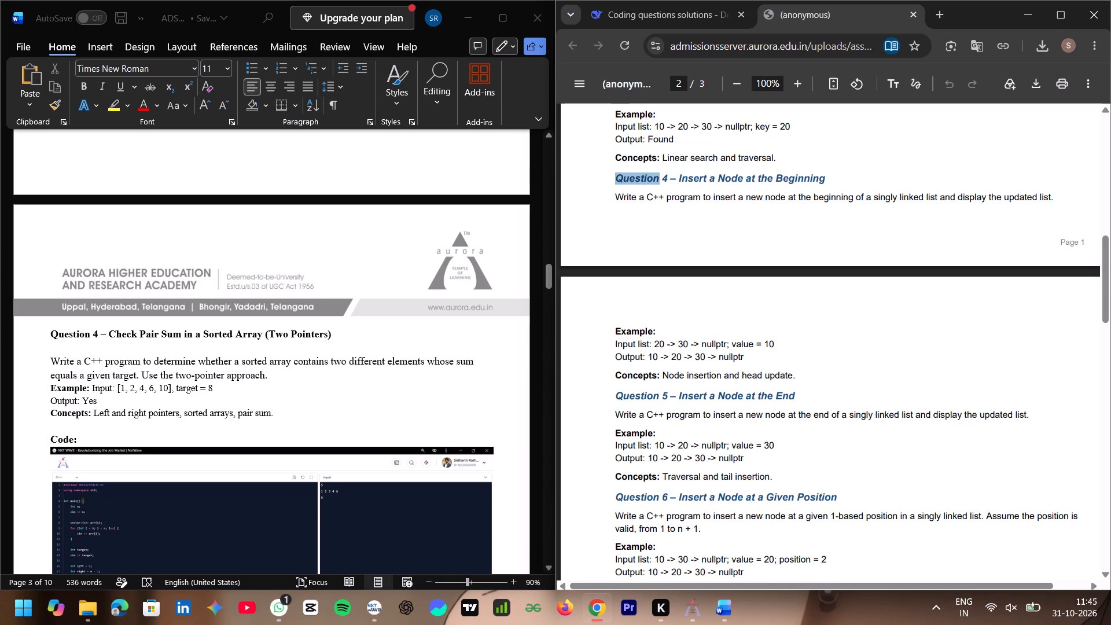
left_click_drag(760, 183, 792, 179)
left_click(797, 175)
left_click_drag(826, 180, 631, 174)
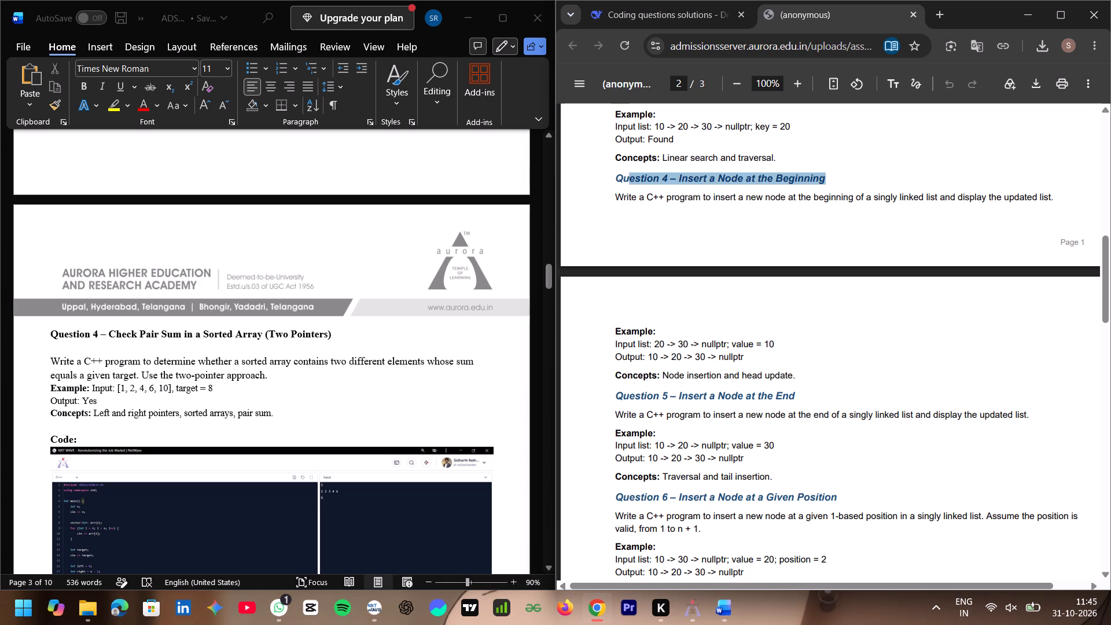
left_click_drag(631, 174, 619, 175)
key("ctrl+c")
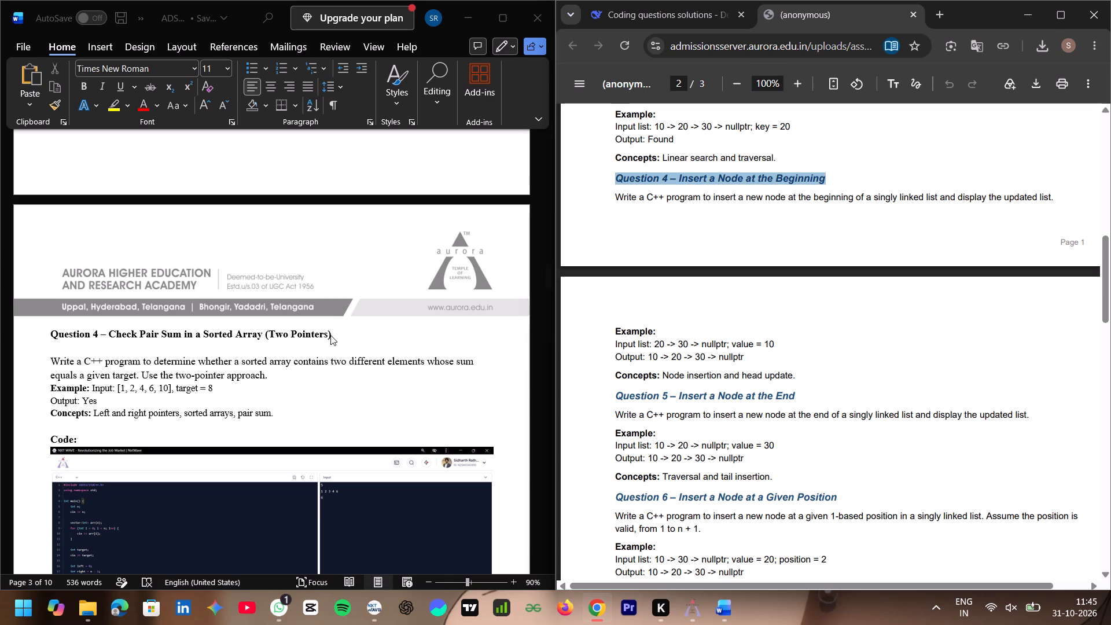
left_click(330, 335)
left_click(326, 338)
left_click_drag(326, 338, 82, 339)
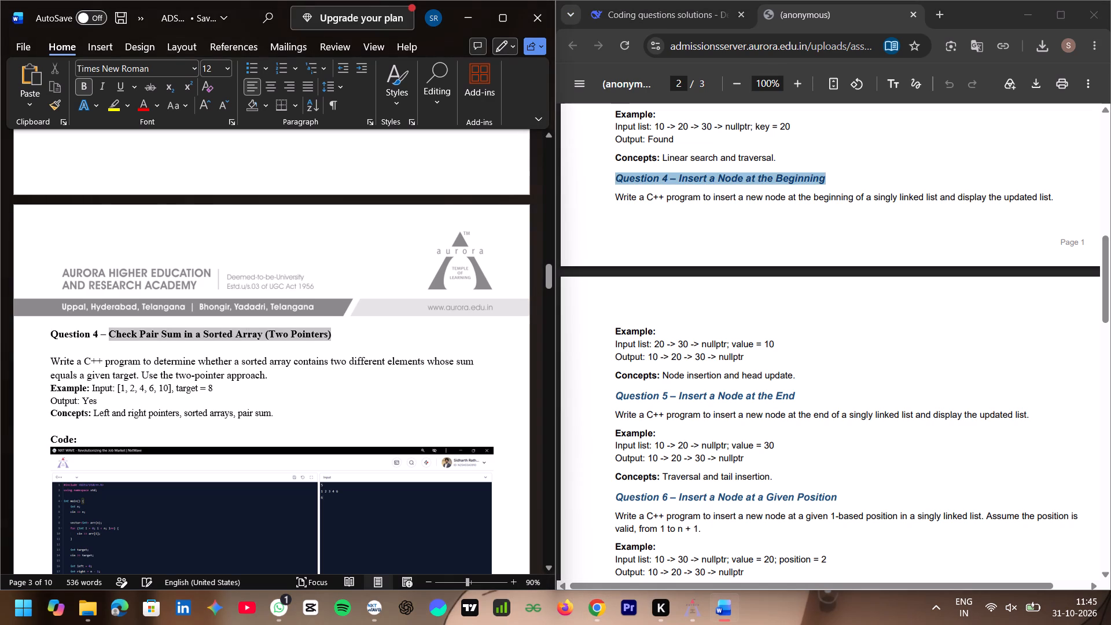
left_click_drag(82, 339, 58, 339)
key("ctrl+v")
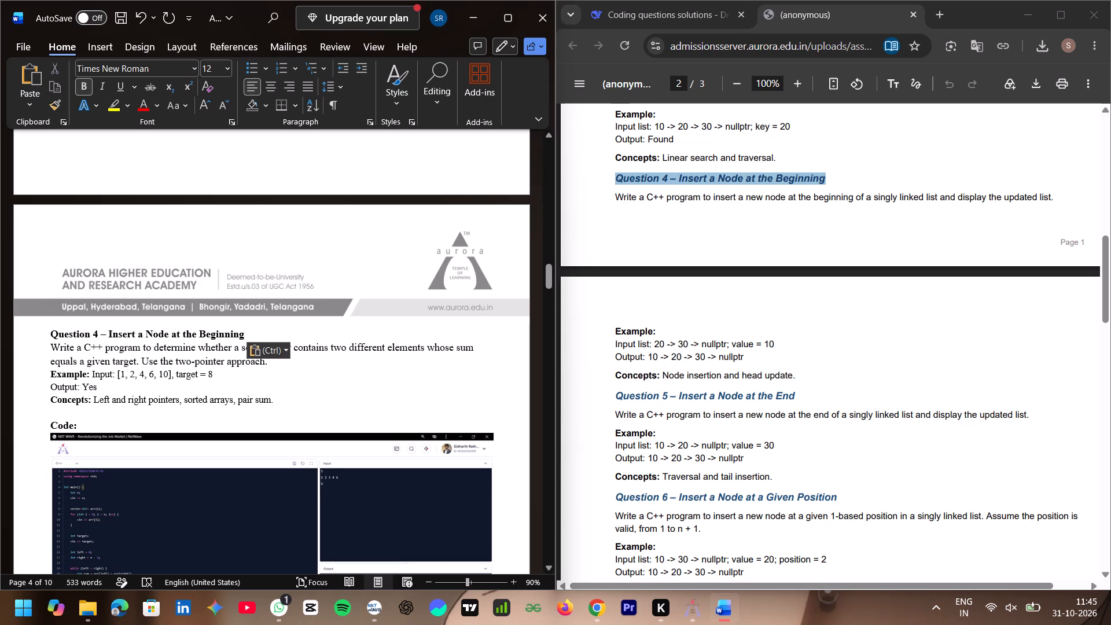
key("Return")
key("ctrl+s")
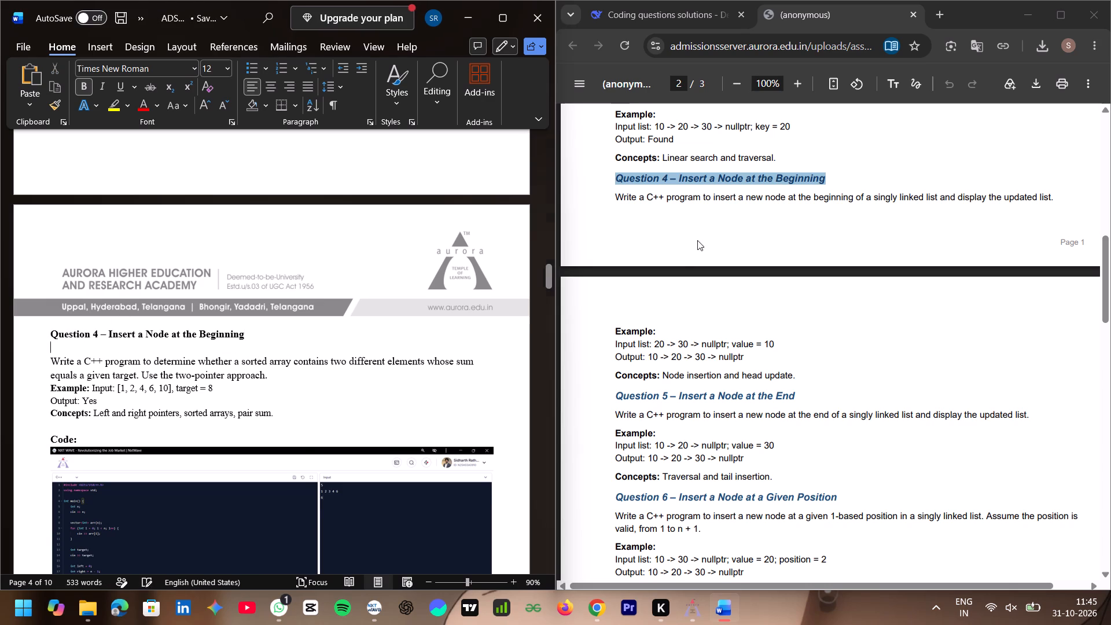
Replace Question 4's problem statement and Example lines with the PDF's insert-at-beginning statement, keep Concepts on its own line, and save.
left_click(684, 234)
left_click_drag(616, 196, 707, 206)
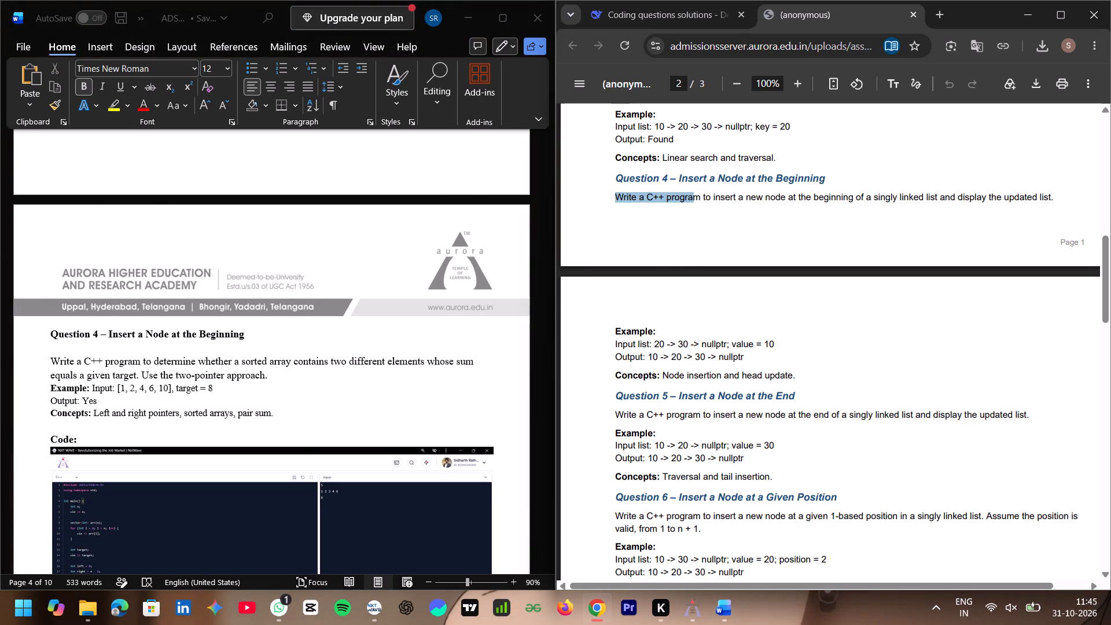
left_click_drag(707, 206, 1053, 205)
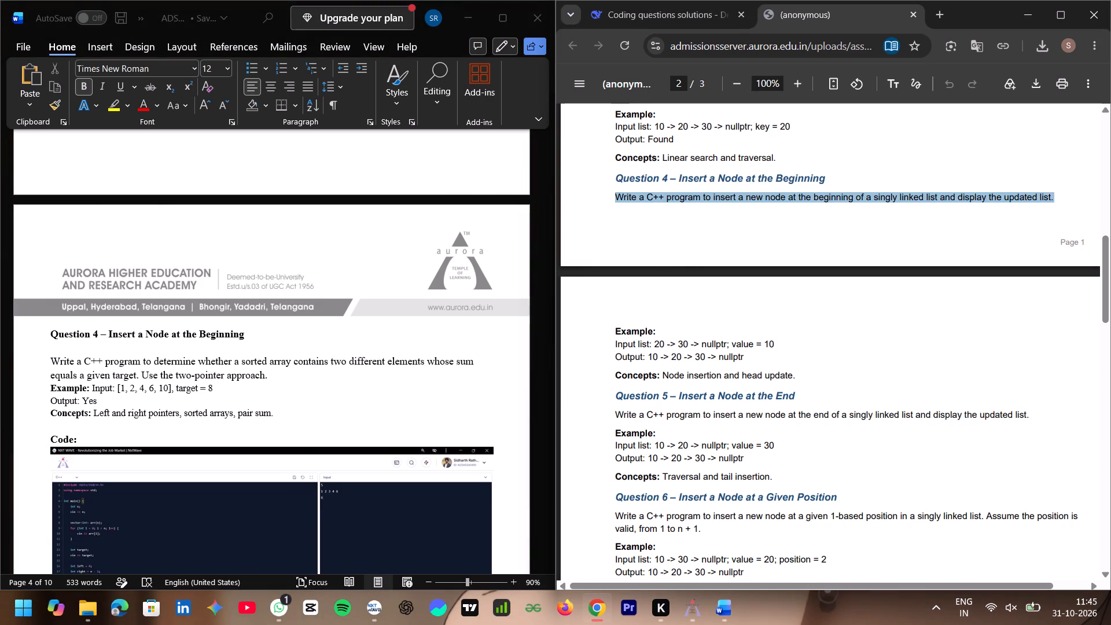
left_click_drag(1053, 205, 1053, 208)
key("ctrl+c")
key("ctrl+c")
left_click(115, 369)
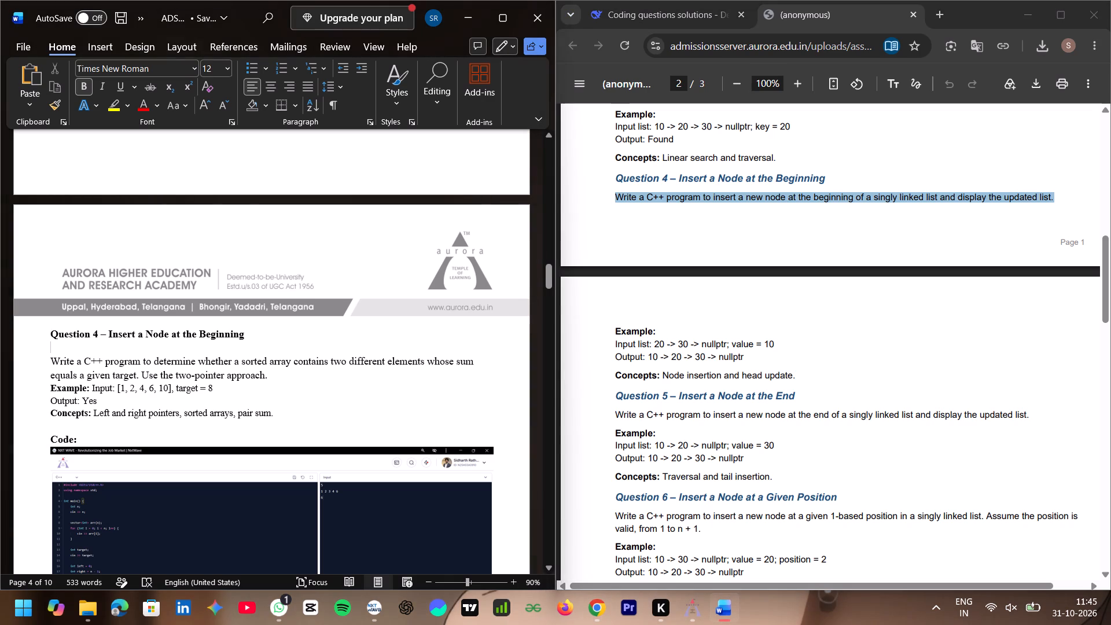
left_click_drag(94, 398, 60, 361)
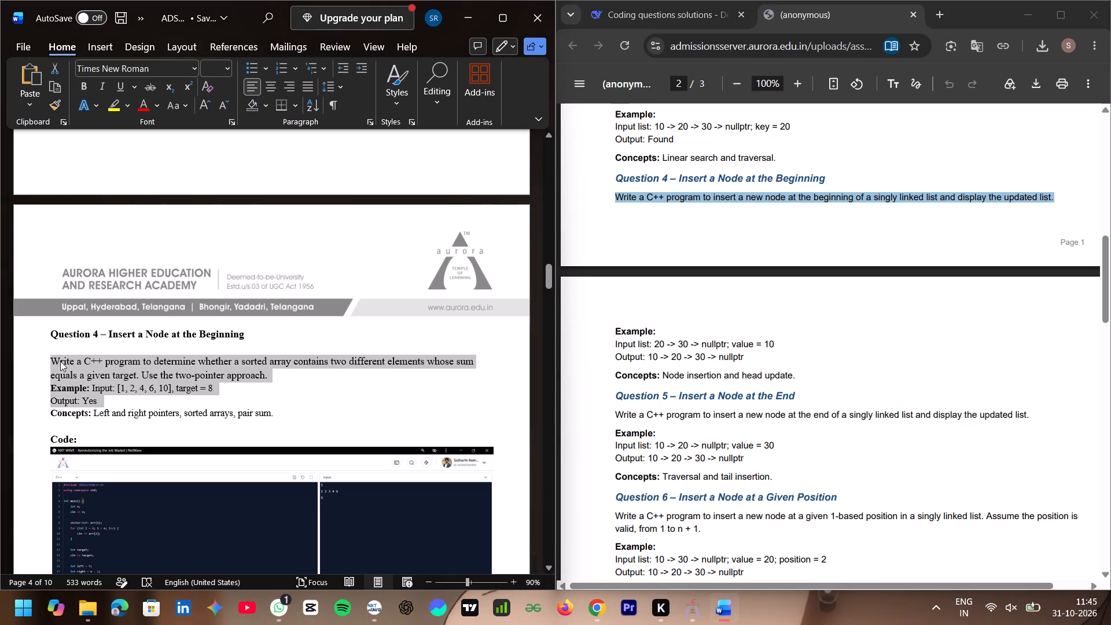
key("ctrl+v")
key("Return")
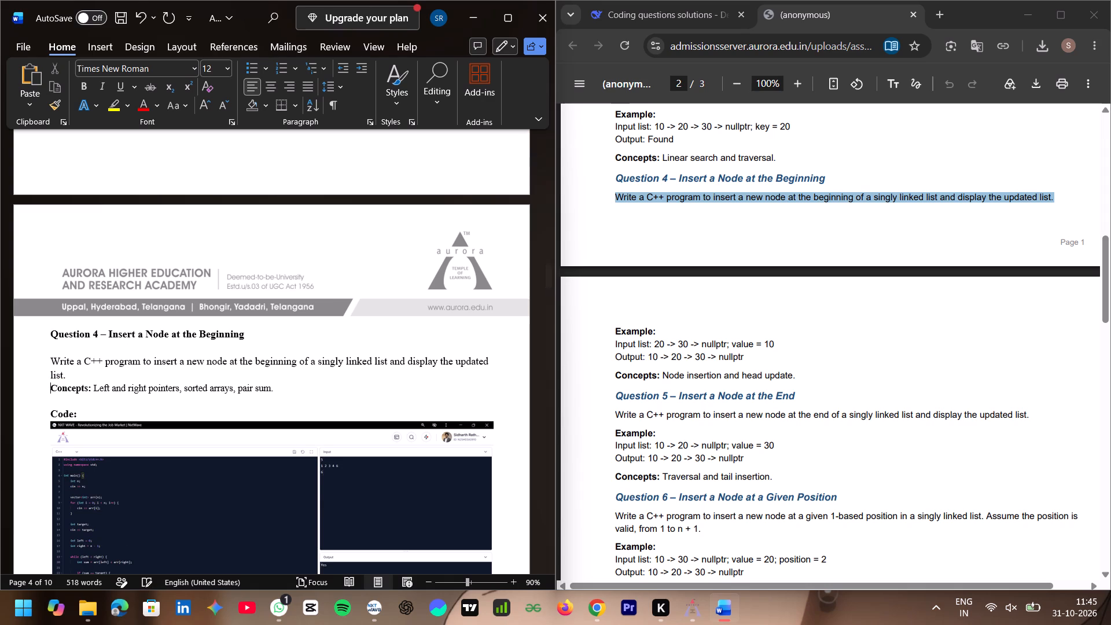
key("ctrl+s")
Replace Question 4's Concepts text with "Node insertion and head update." from the PDF, ending in a period, and save.
left_click(659, 329)
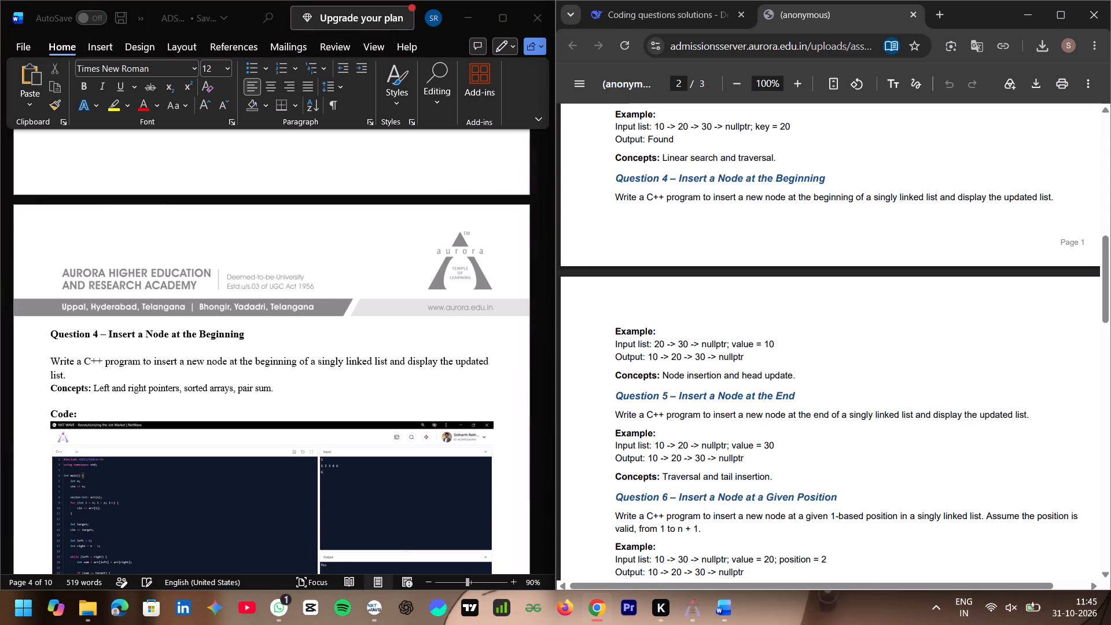
left_click_drag(793, 376, 685, 384)
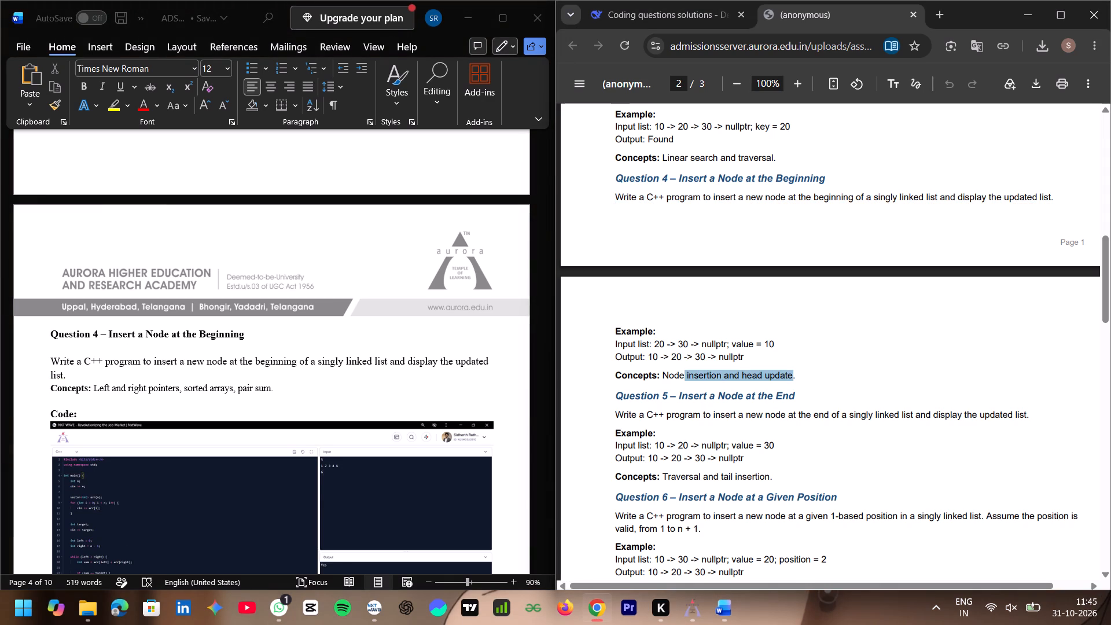
left_click_drag(685, 384, 665, 376)
key("ctrl+c")
key("ctrl+c")
left_click(262, 378)
left_click(270, 392)
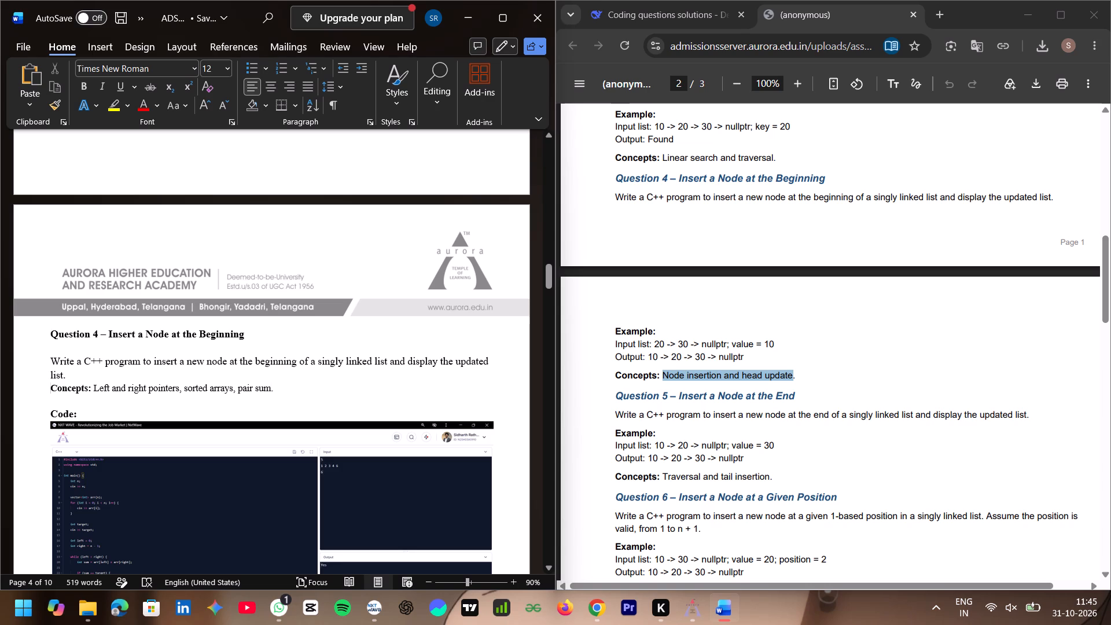
left_click_drag(270, 392, 97, 388)
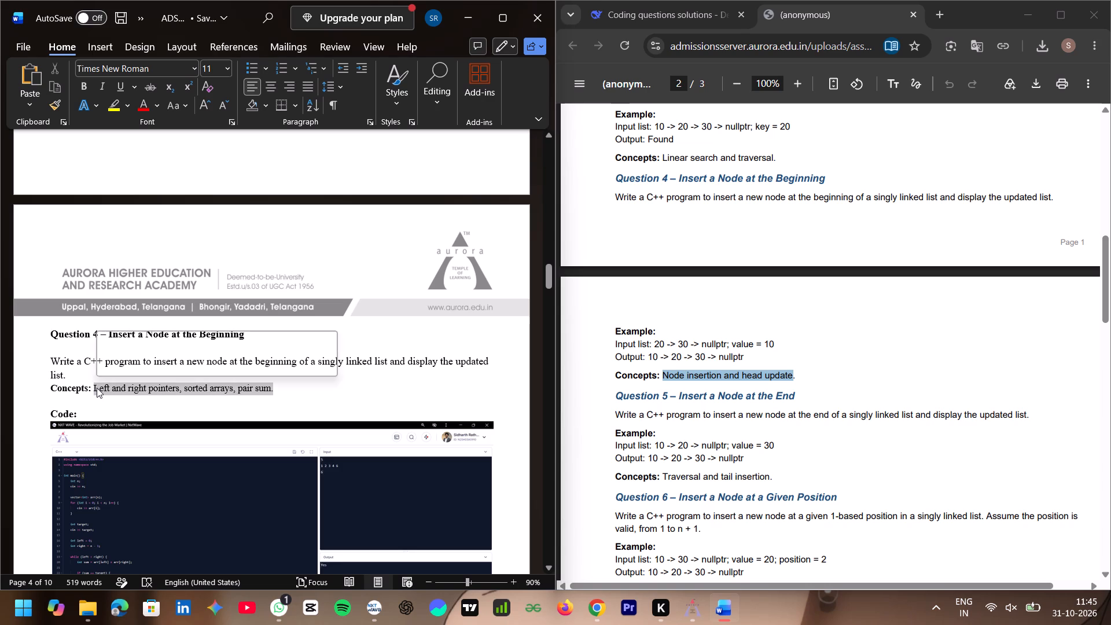
key("ctrl+v")
key("period")
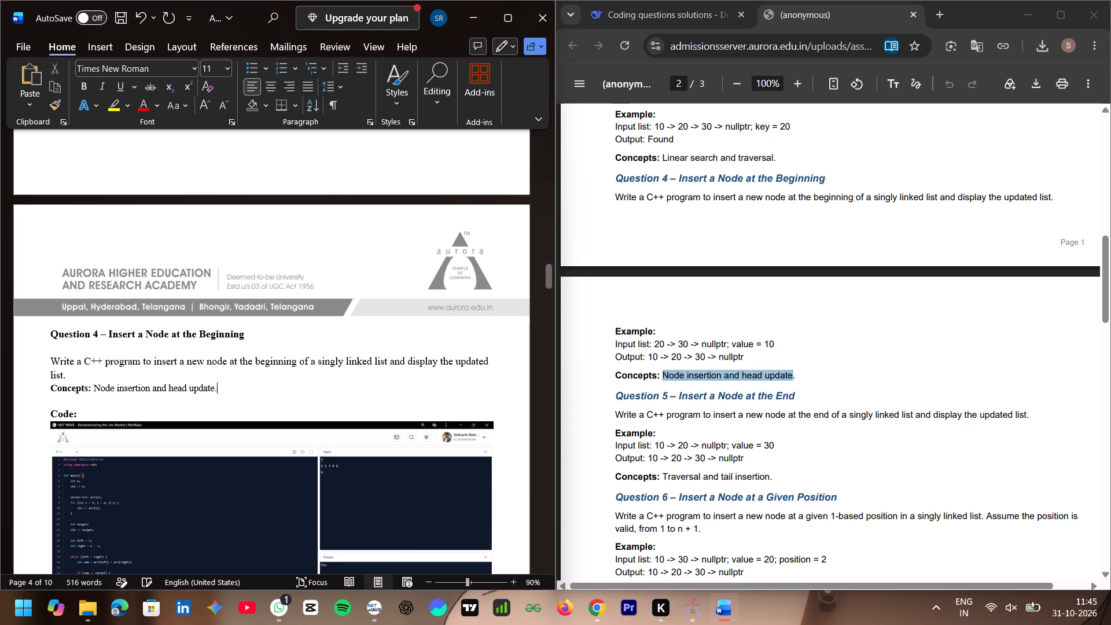
key("ctrl+s")
Replace the report's Question 5 heading with "Question 5 – Insert a Node at the End" from the PDF, without a closing parenthesis, and save.
left_click(645, 355)
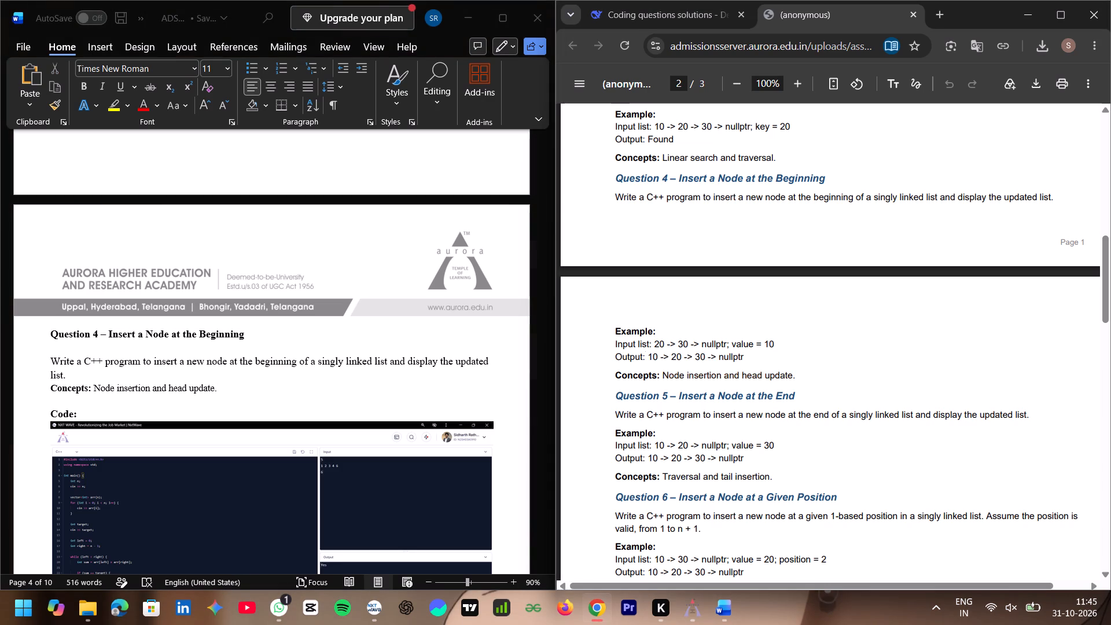
scroll(663, 343, "down", 2)
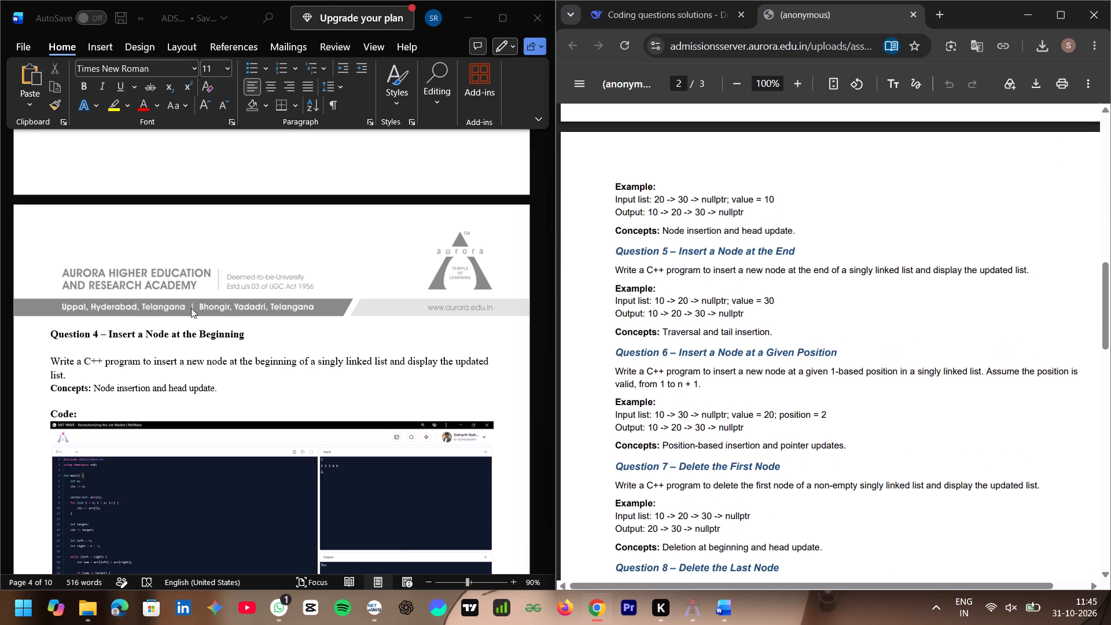
scroll(191, 308, "down", 19)
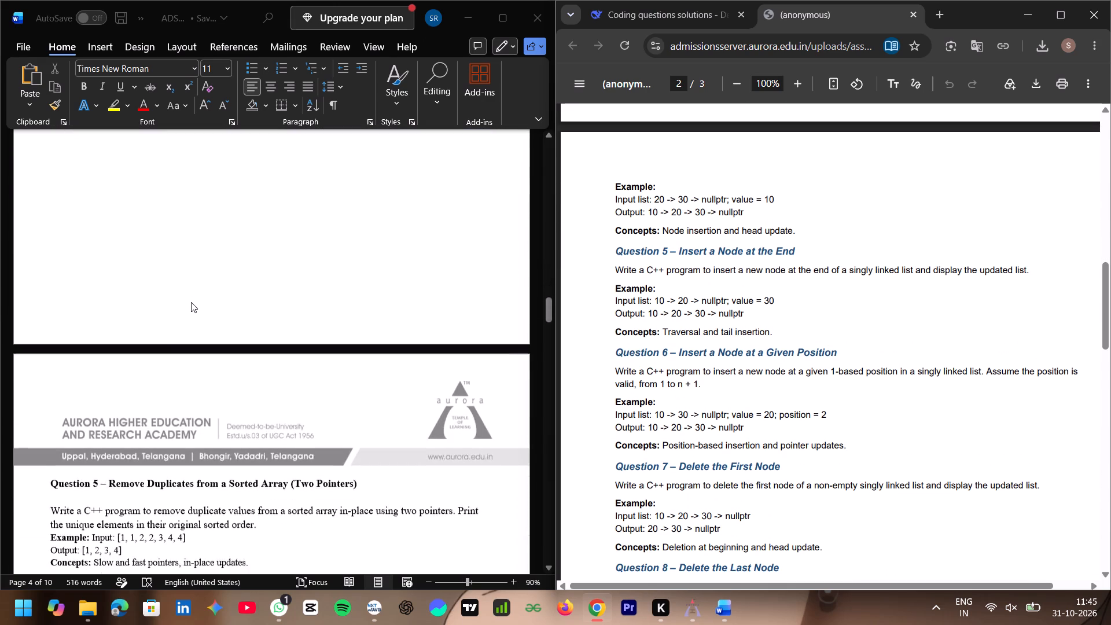
scroll(191, 302, "down", 3)
left_click(643, 244)
left_click_drag(613, 253, 797, 253)
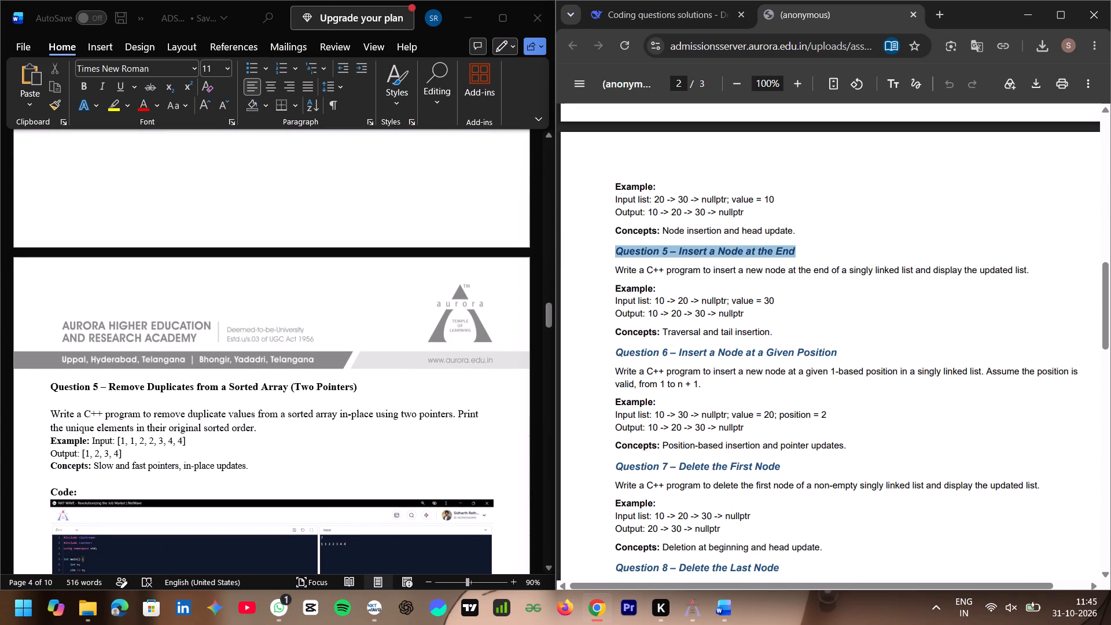
key("ctrl+c")
key("ctrl+c")
left_click(106, 362)
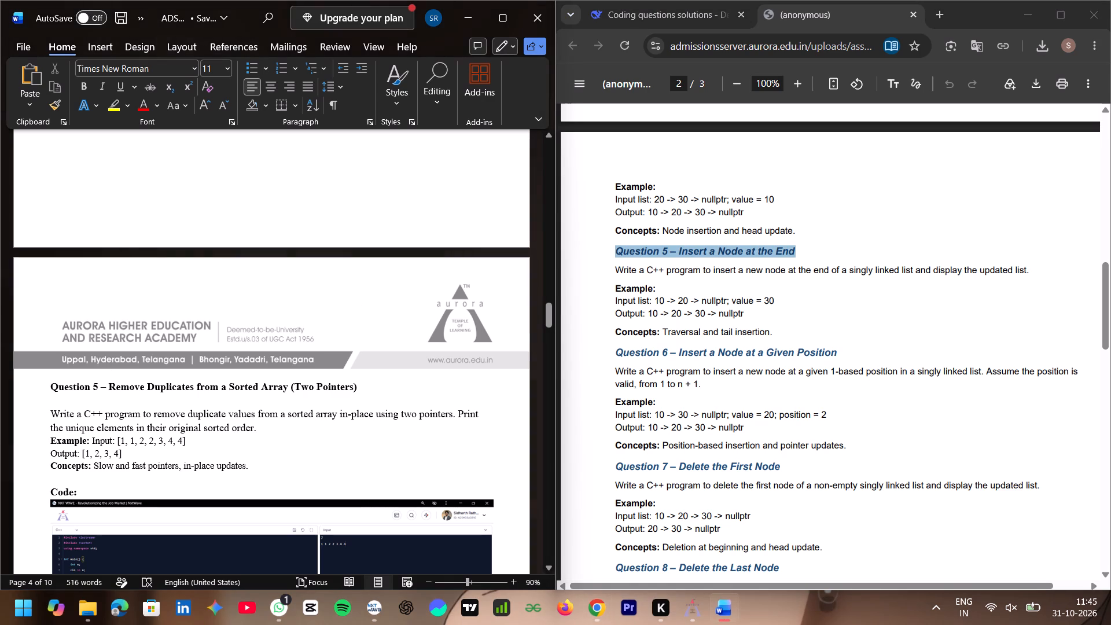
left_click_drag(50, 385, 325, 388)
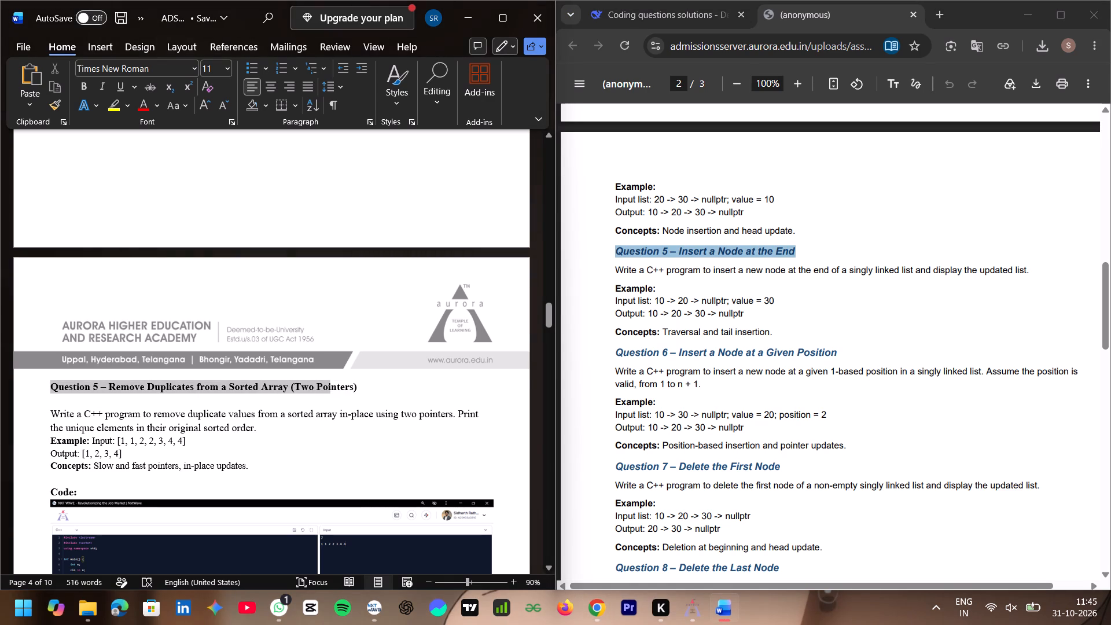
left_click_drag(325, 388, 337, 391)
key("ctrl+v")
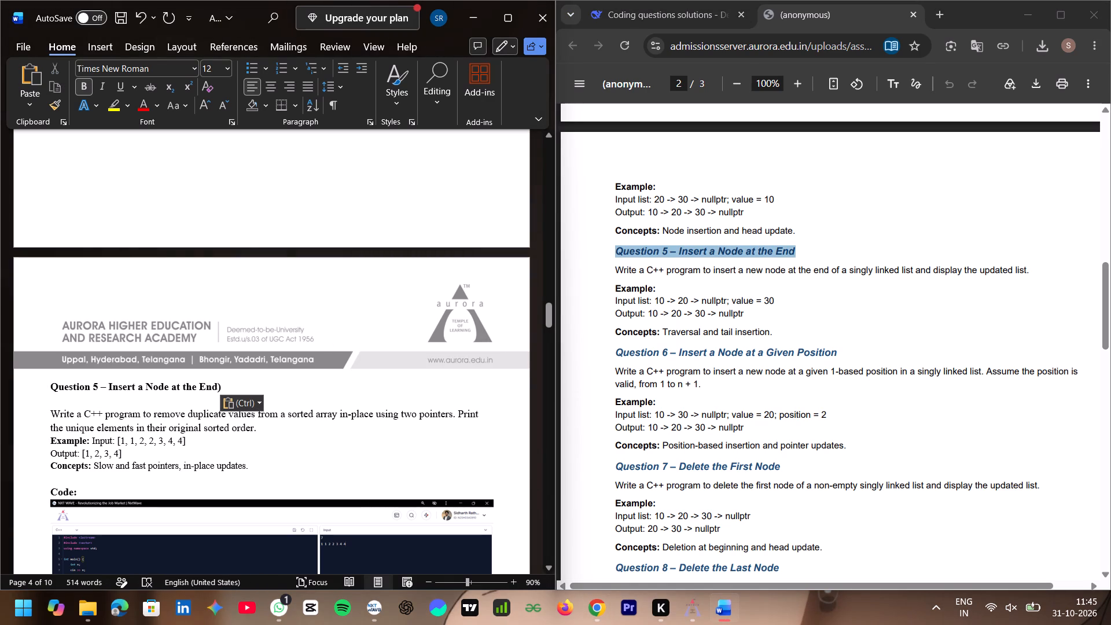
left_click(349, 391)
key("BackSpace")
key("ctrl+s")
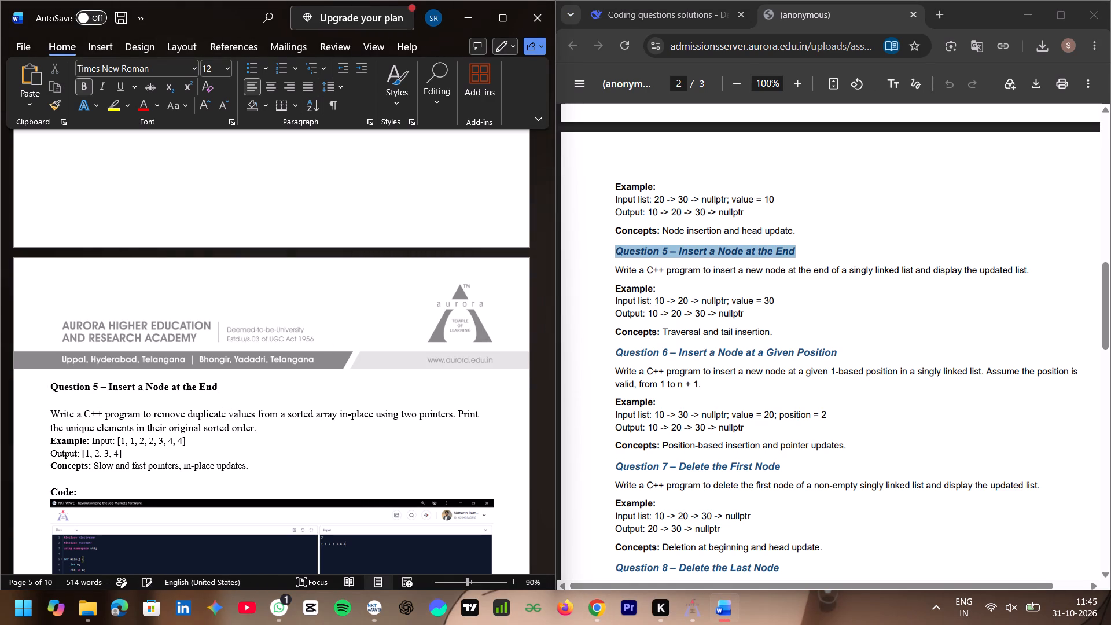
Replace Question 5's problem statement and Example lines with the PDF's insert-at-end statement, keep Concepts on its own line, and save.
left_click(617, 276)
left_click_drag(617, 270, 819, 264)
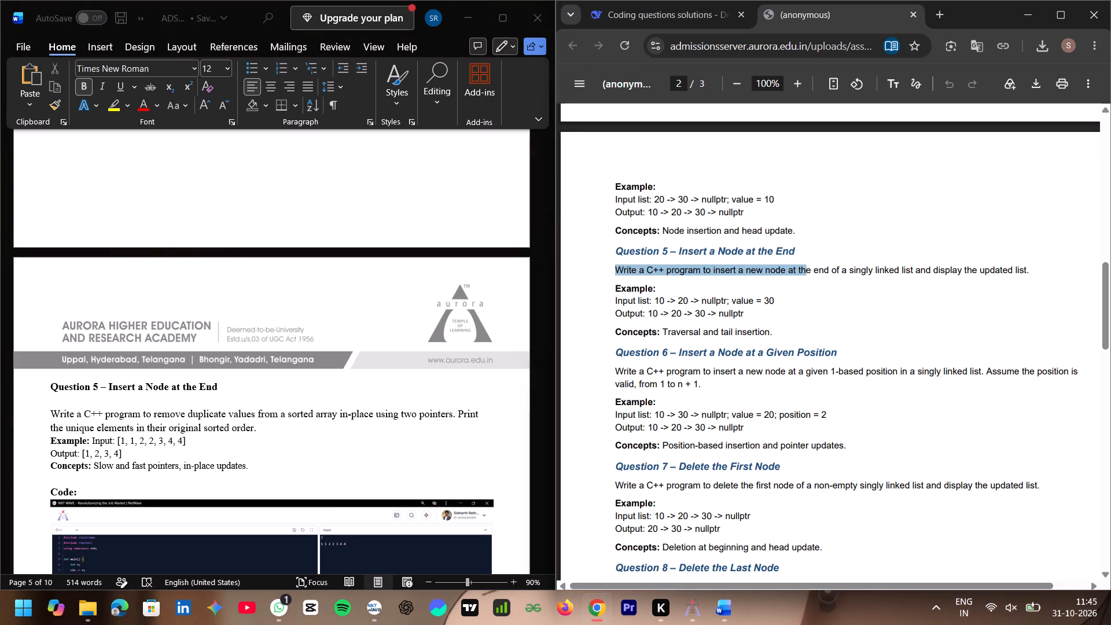
left_click_drag(819, 264, 1027, 274)
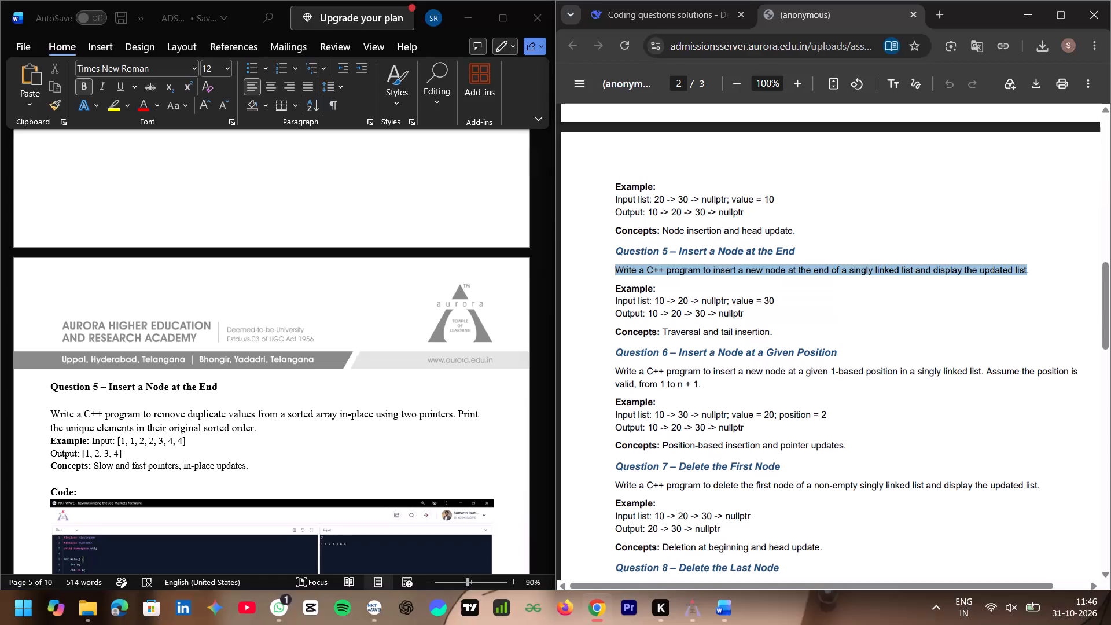
left_click_drag(1027, 274, 1029, 270)
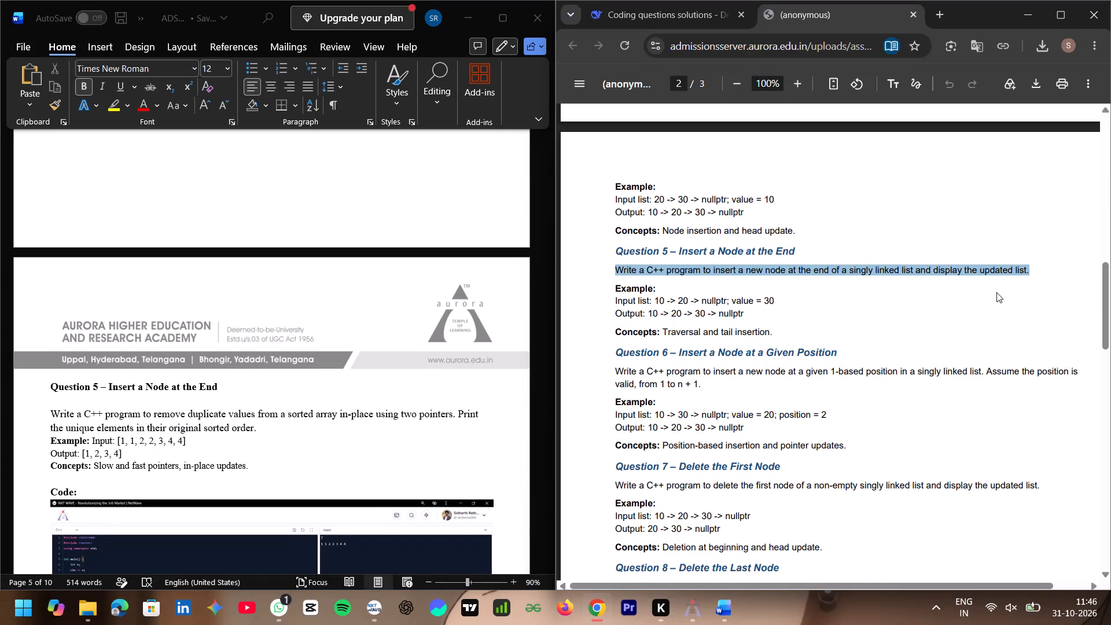
key("ctrl+c")
key("ctrl+c")
left_click(131, 392)
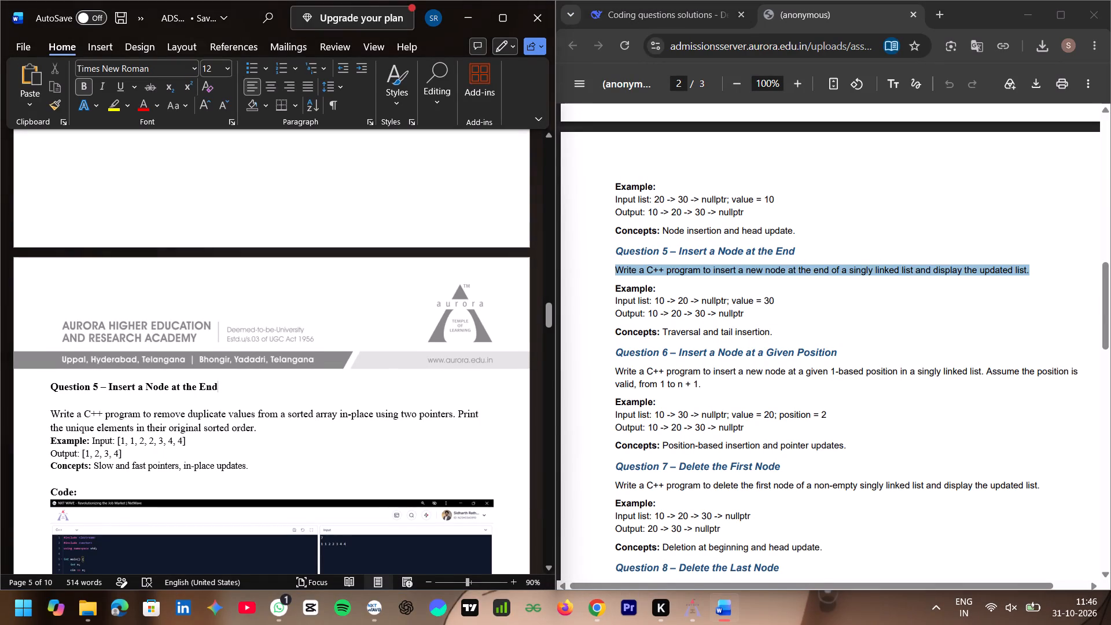
left_click_drag(52, 413, 120, 457)
key("ctrl+v")
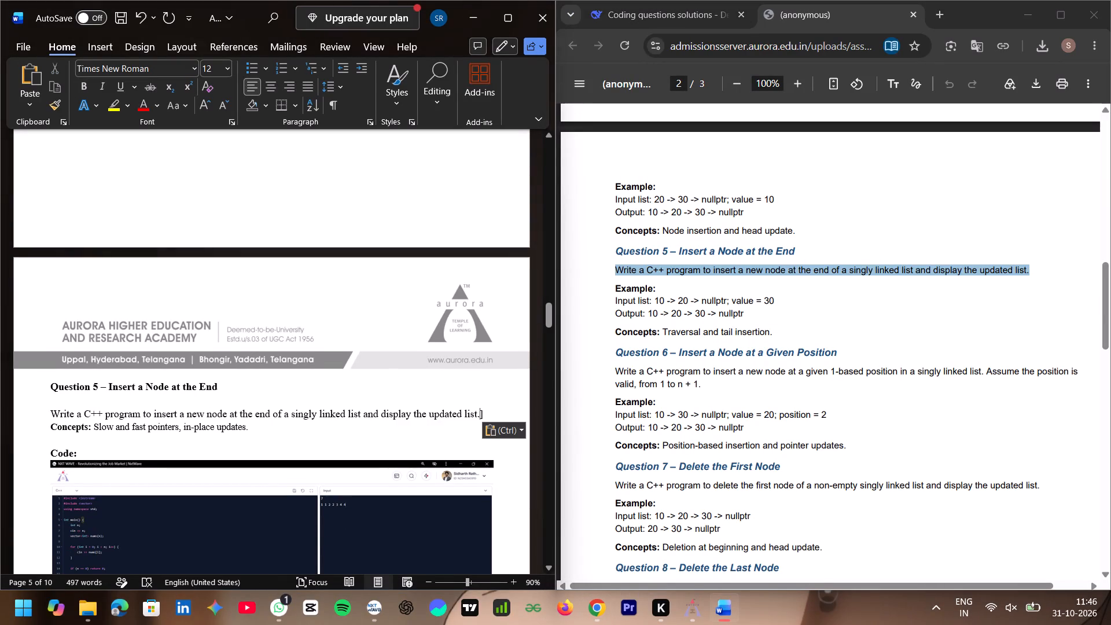
key("Right")
key("BackSpace")
key("ctrl+s")
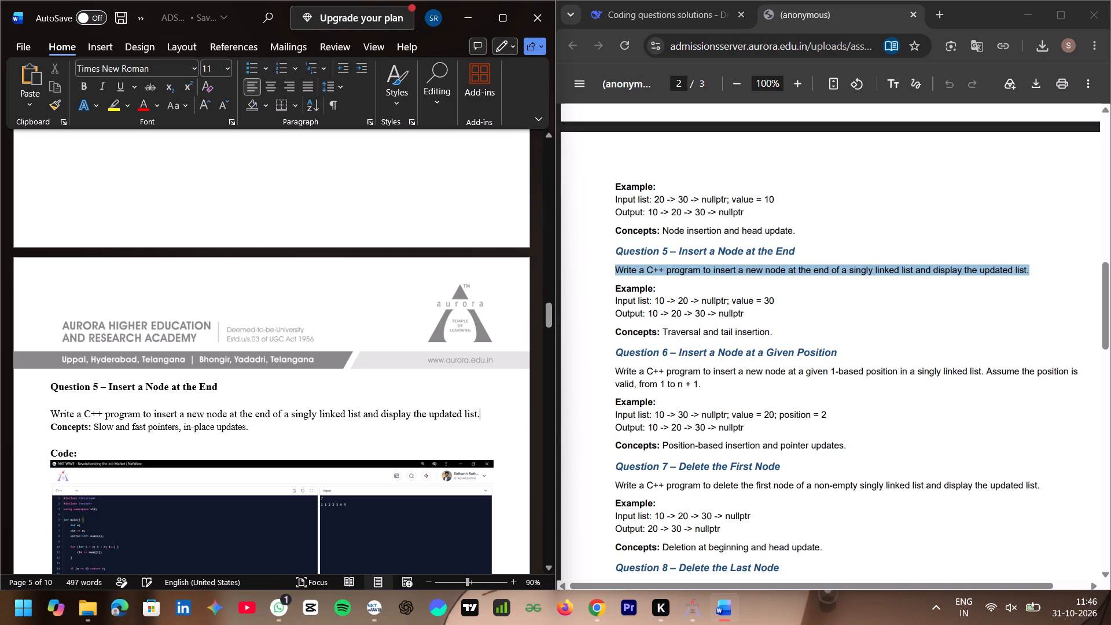
Replace Question 5's Concepts text with "Traversal and tail insertion." from the PDF, remove the extra period, and save.
left_click(797, 289)
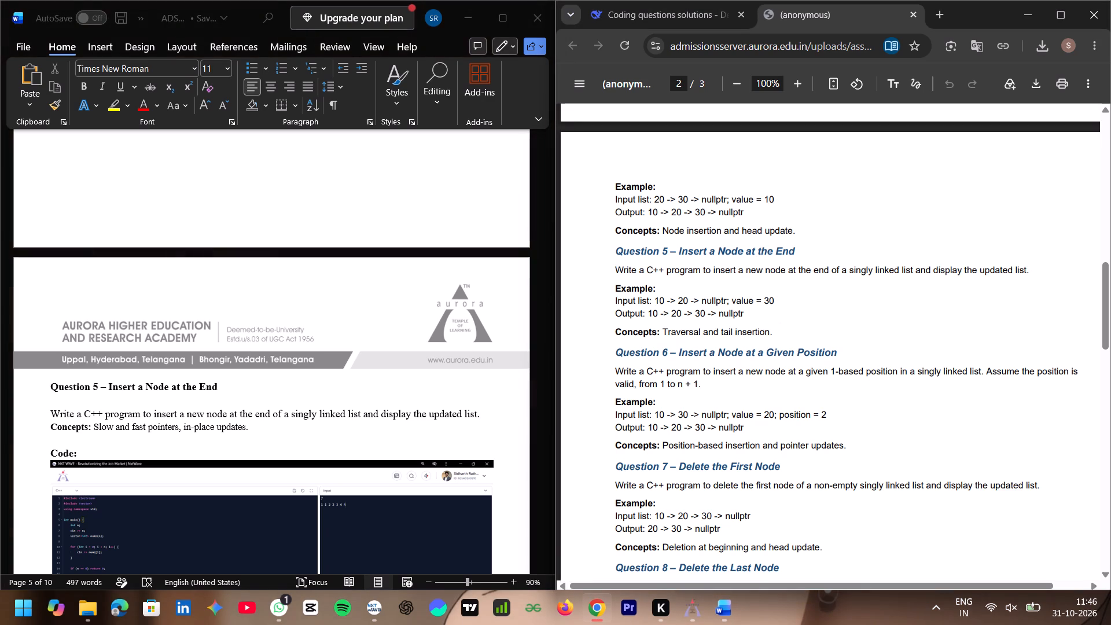
left_click_drag(772, 333, 660, 333)
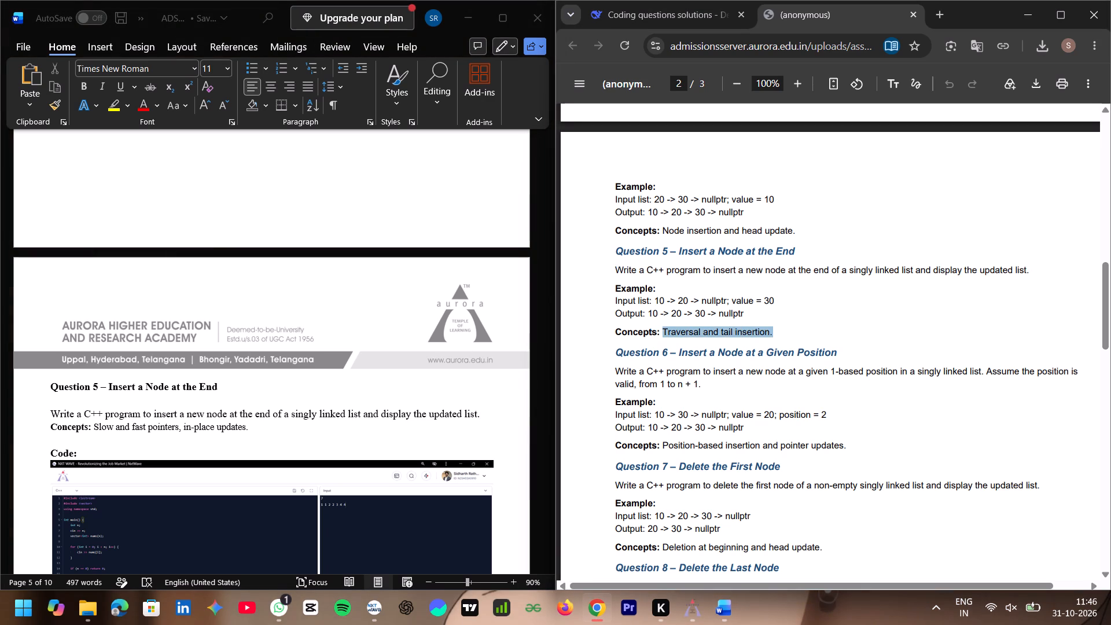
left_click_drag(660, 333, 662, 332)
key("ctrl+c")
key("ctrl+c")
left_click(95, 426)
left_click_drag(97, 427, 233, 427)
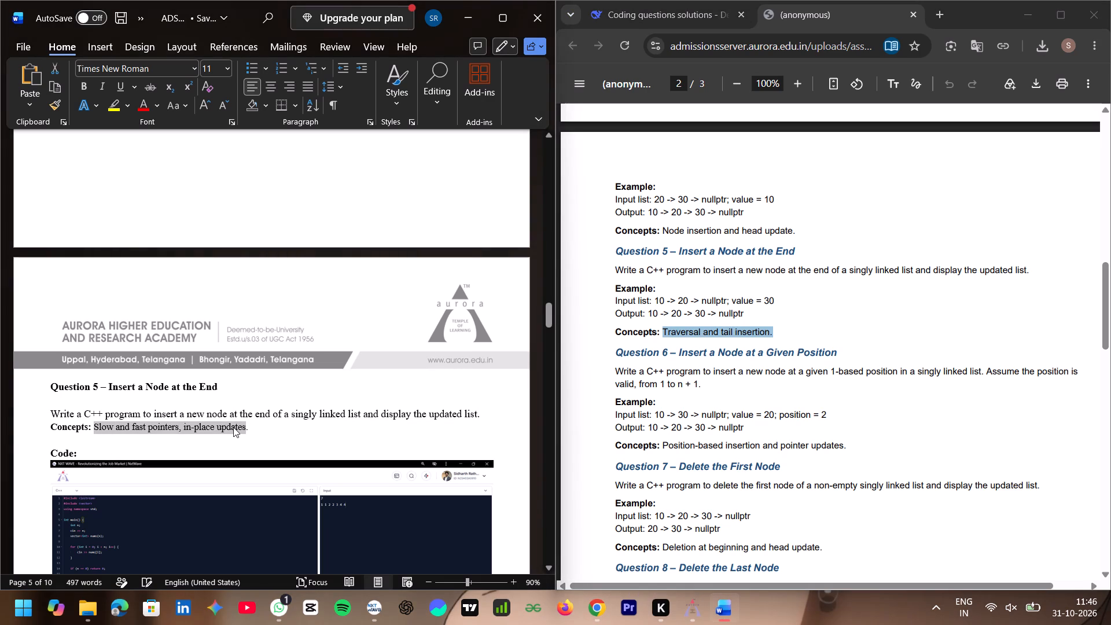
key("ctrl+v")
key("BackSpace")
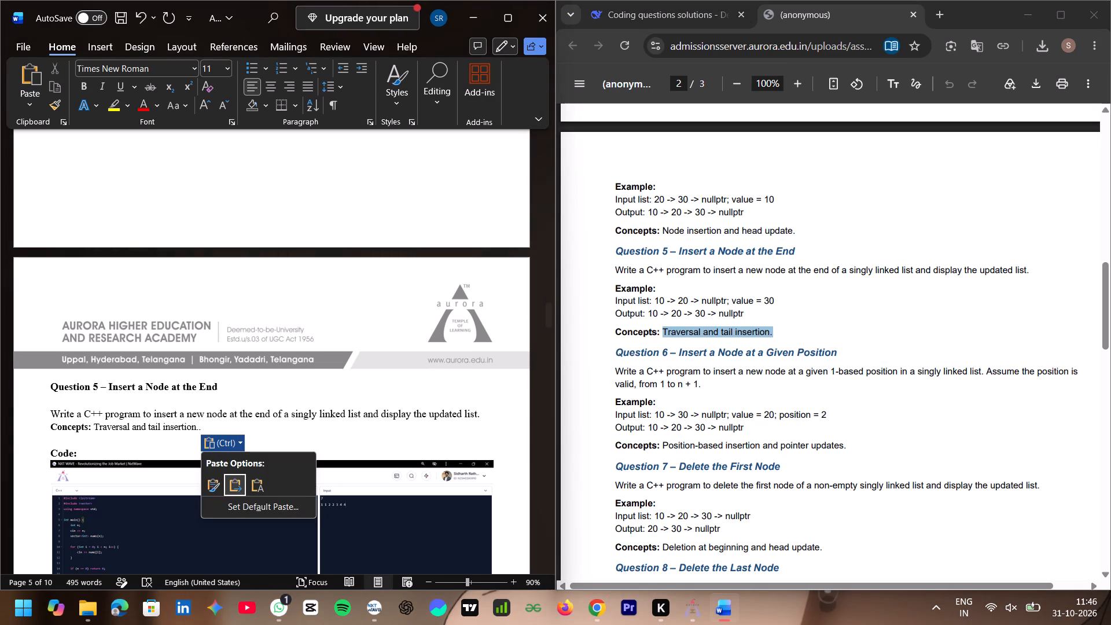
key("ctrl+s")
left_click(233, 427)
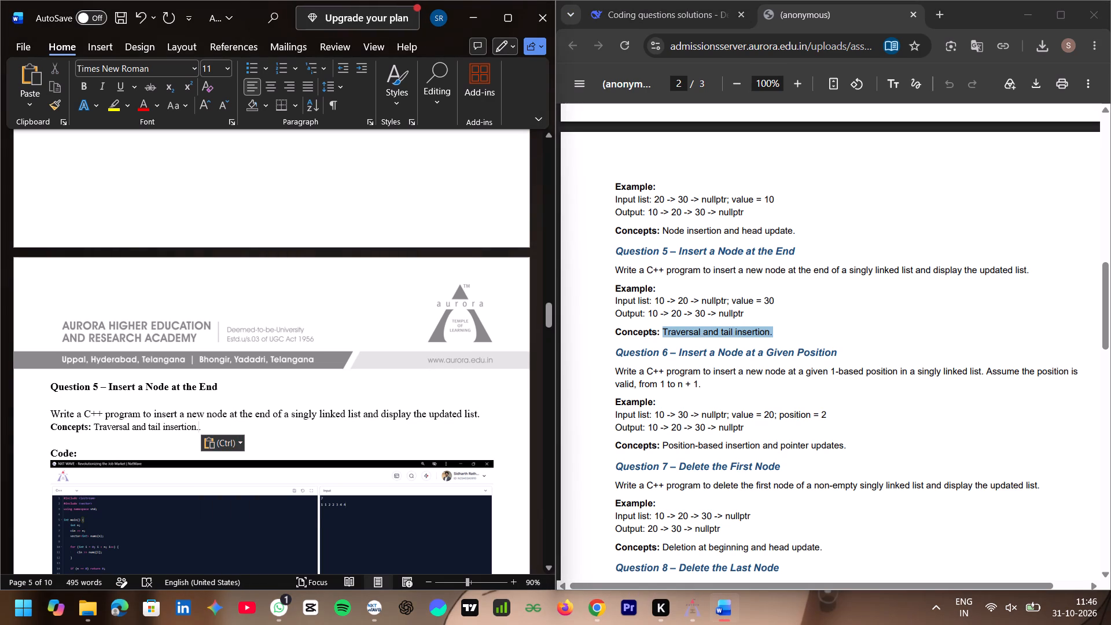
key("BackSpace")
key("ctrl+s")
key("ctrl+s")
key("ctrl+s")
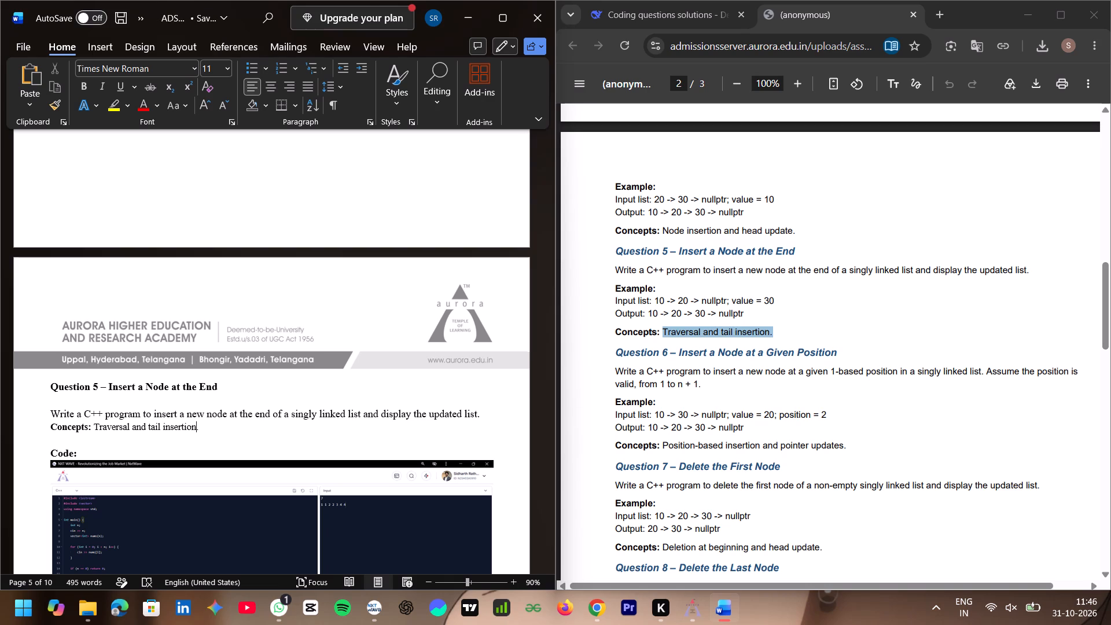
Replace the report's Question 6 heading with "Question 6 – Insert a Node at a Given Position" from the PDF, keep a blank line below, and save.
scroll(414, 389, "down", 9)
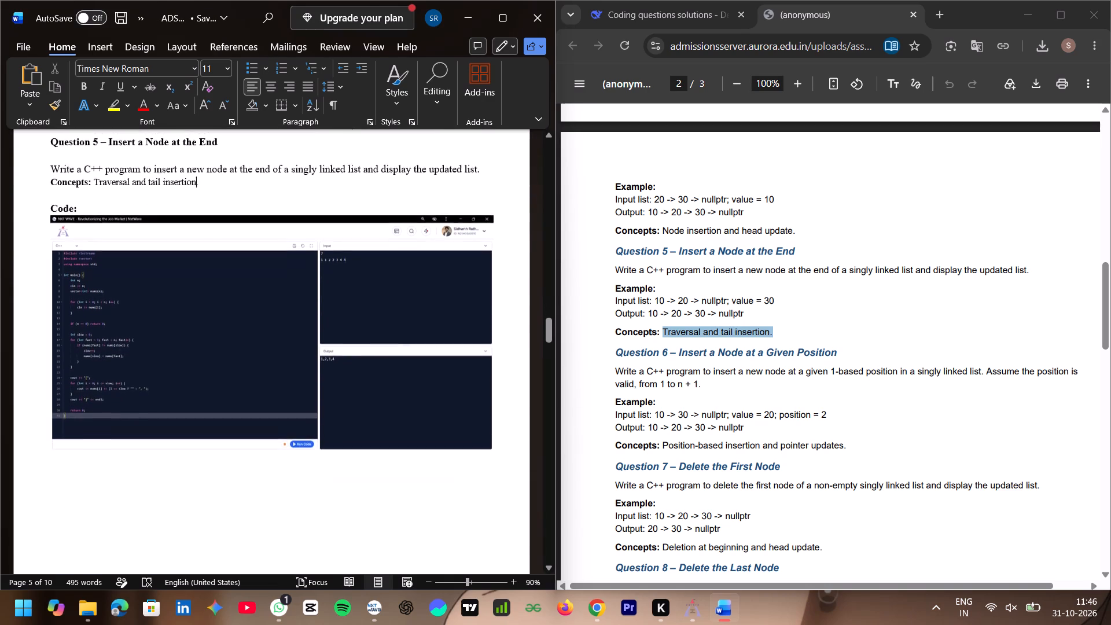
scroll(414, 389, "down", 17)
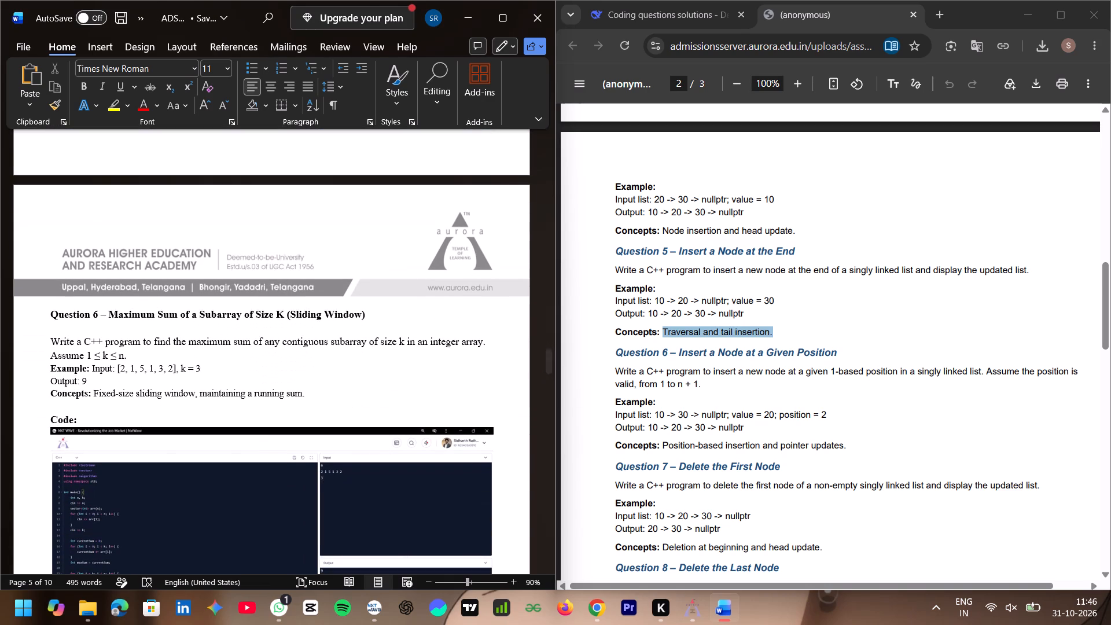
scroll(724, 329, "down", 3)
left_click(724, 330)
left_click(834, 134)
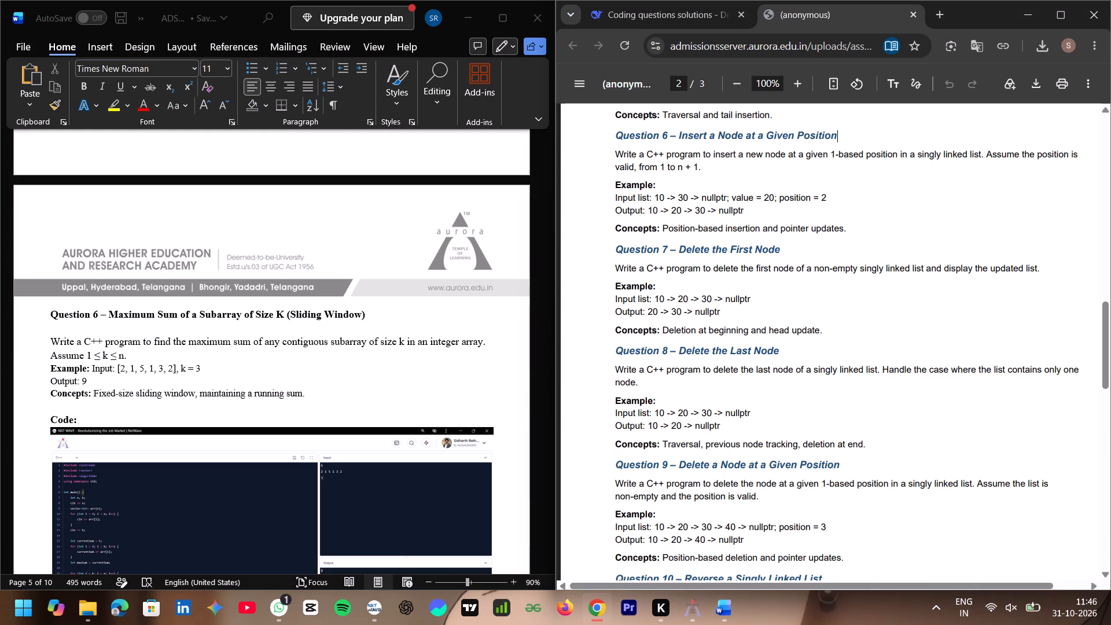
left_click_drag(836, 136, 624, 138)
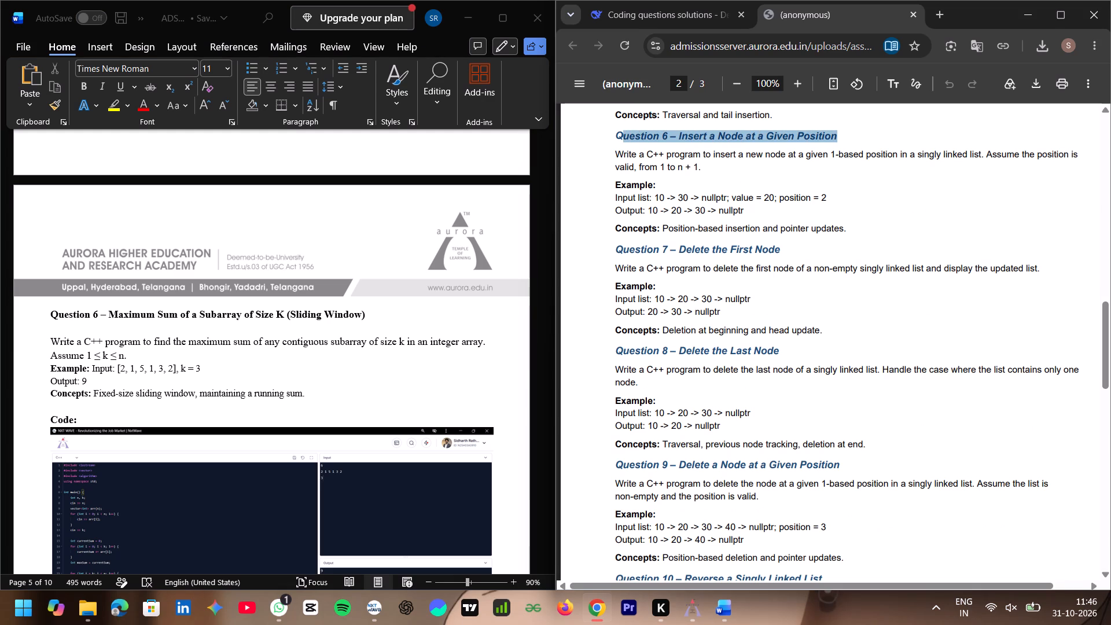
left_click_drag(624, 138, 617, 142)
key("ctrl+c")
key("ctrl+c")
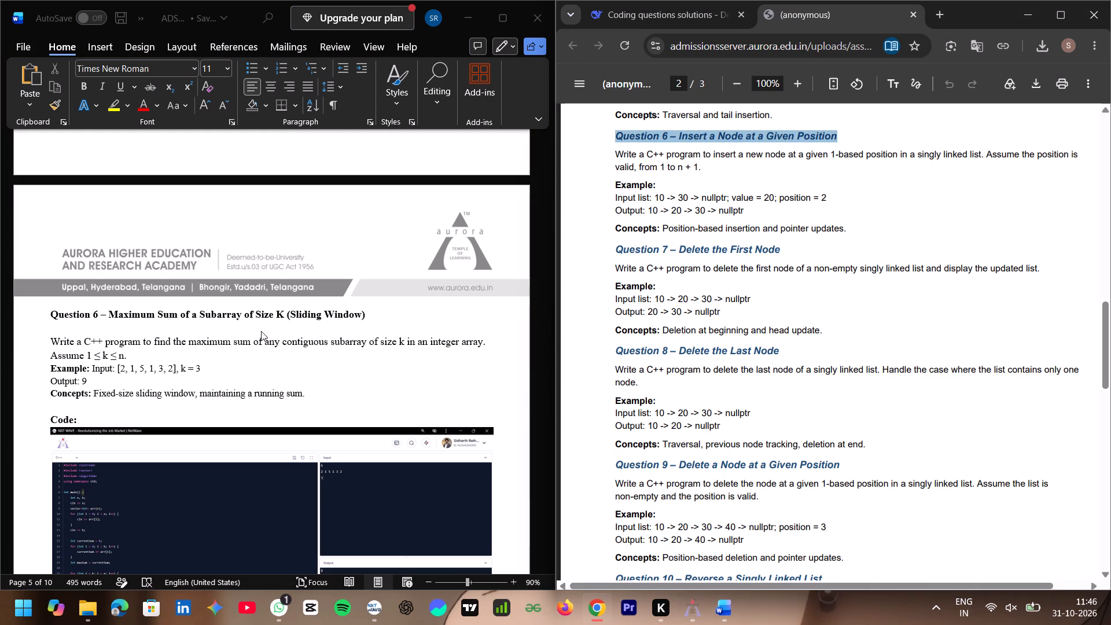
left_click(261, 331)
left_click_drag(367, 314, 161, 319)
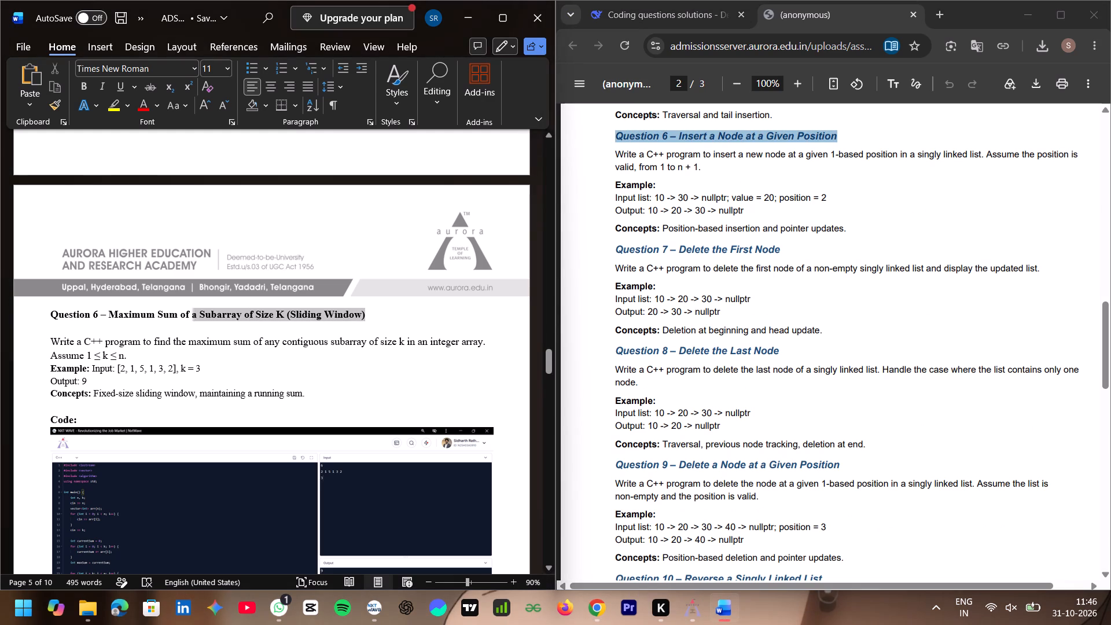
left_click_drag(161, 319, 66, 318)
key("ctrl+v")
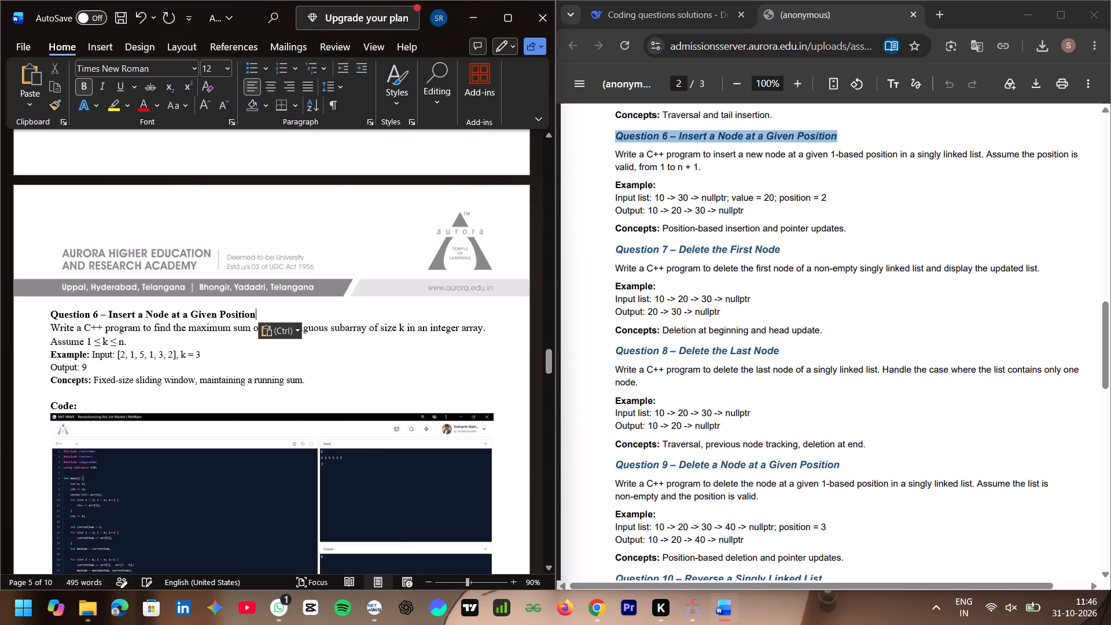
key("ctrl+s")
key("ctrl+s")
key("Return")
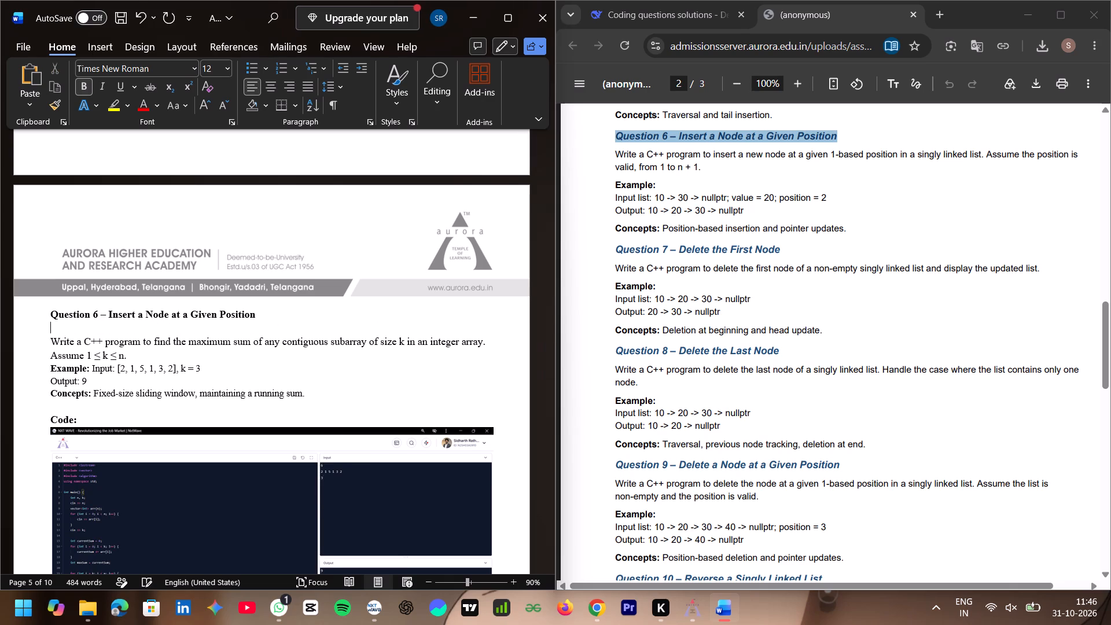
key("ctrl+s")
key("ctrl+s")
Replace Question 6's problem statement and Example lines with the PDF's given-position insertion statement, ending in a period, keep Concepts on its own line, and save.
left_click_drag(616, 198, 619, 193)
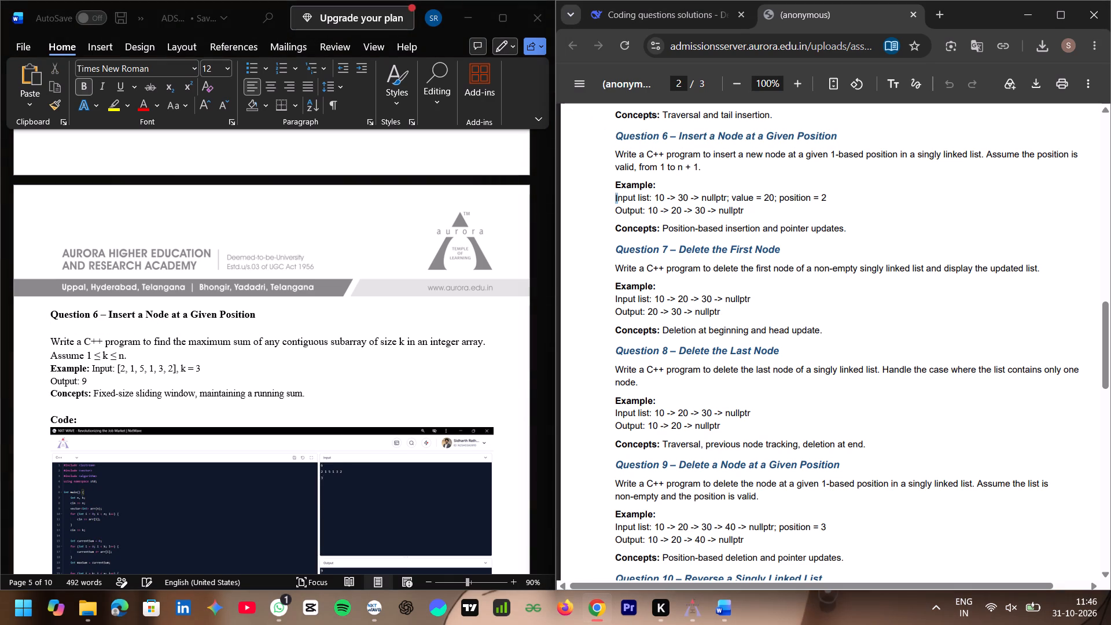
left_click(615, 155)
left_click_drag(617, 154, 648, 151)
left_click_drag(648, 151, 700, 168)
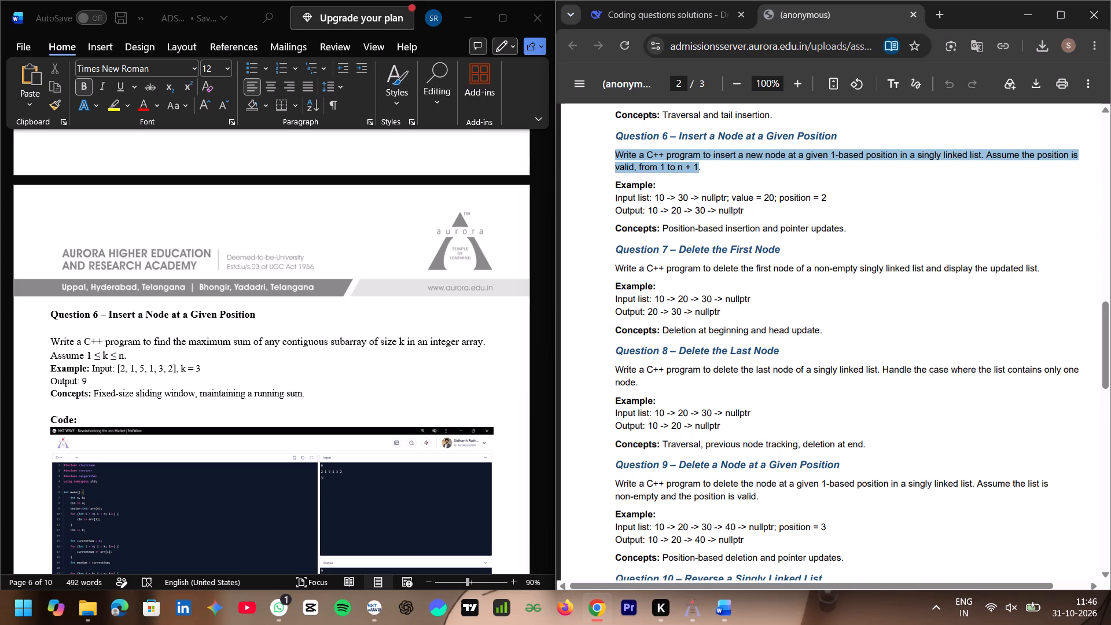
key("ctrl+c")
key("ctrl+c")
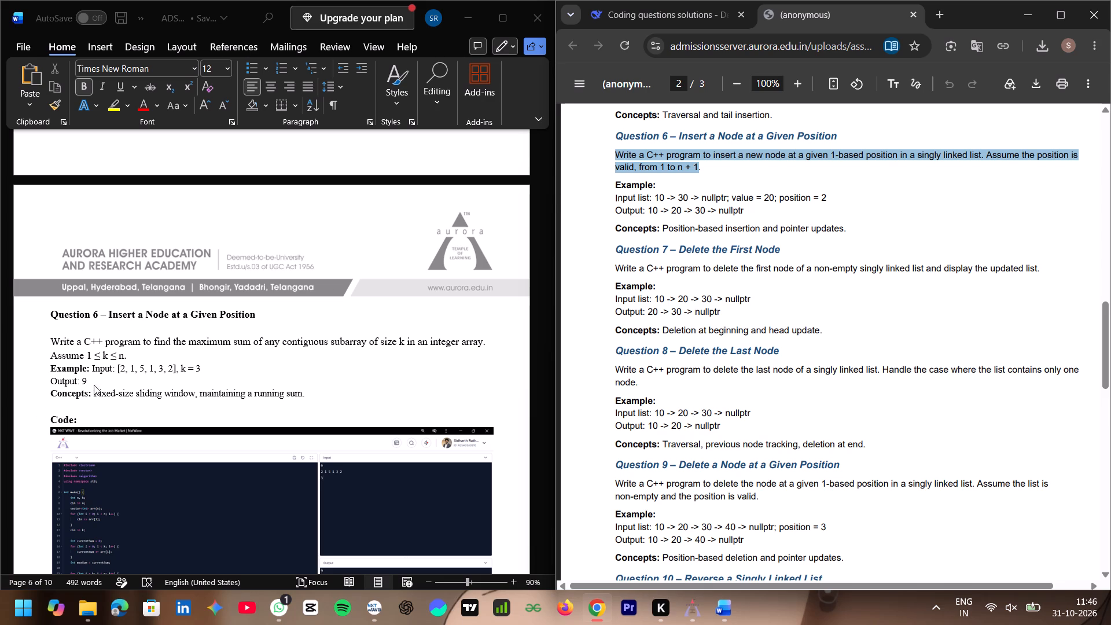
left_click(94, 379)
left_click(87, 383)
left_click_drag(87, 383, 72, 354)
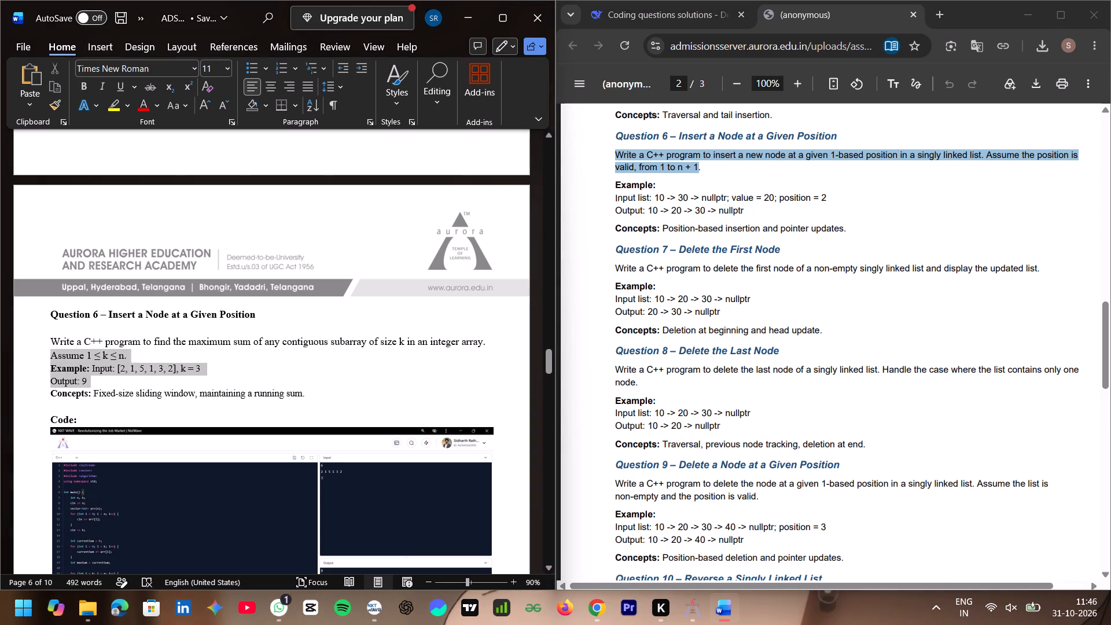
left_click_drag(72, 354, 66, 340)
key("ctrl+v")
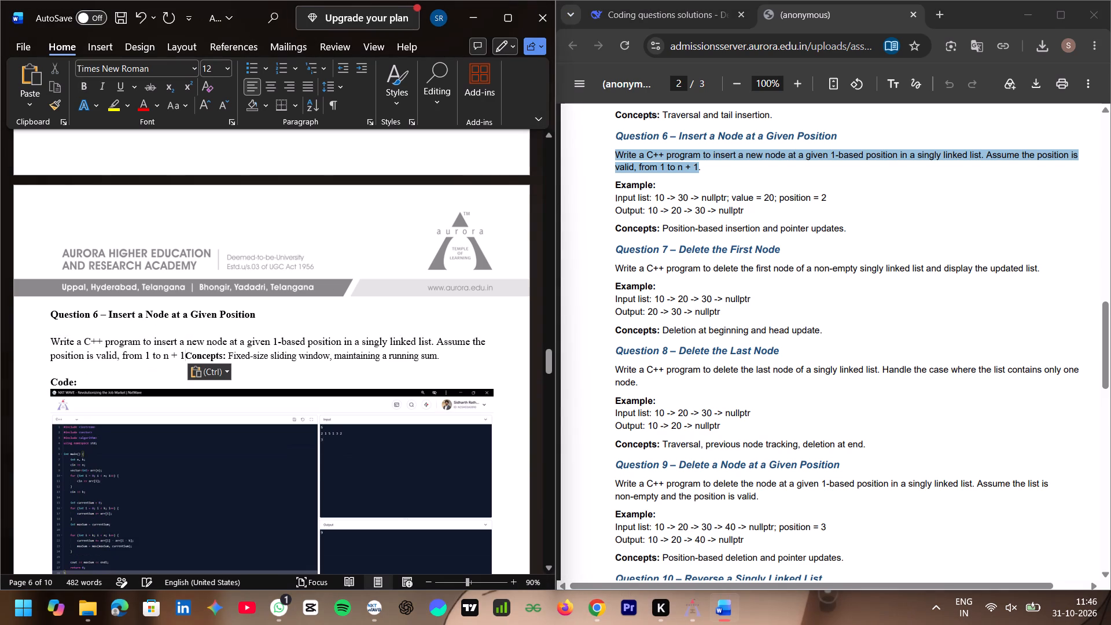
key("period")
key("Return")
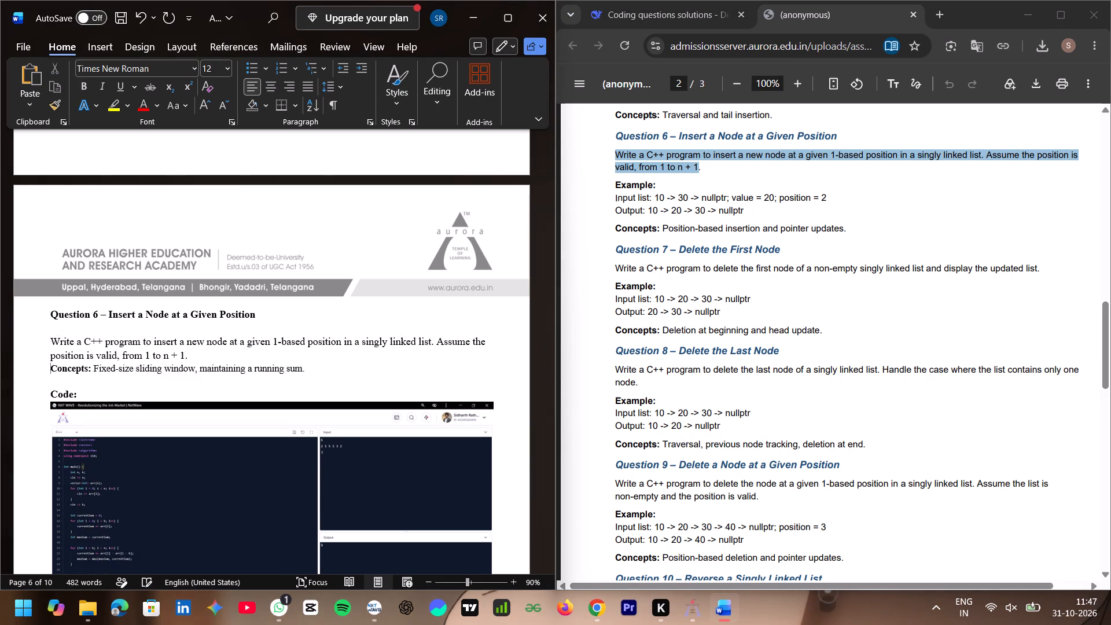
key("ctrl+s")
key("ctrl+s")
key("ctrl+s")
Replace Question 6's whole Concepts line with "Concepts: Position-based insertion and pointer updates." from the PDF, keep a blank line before Code, and save.
left_click(621, 194)
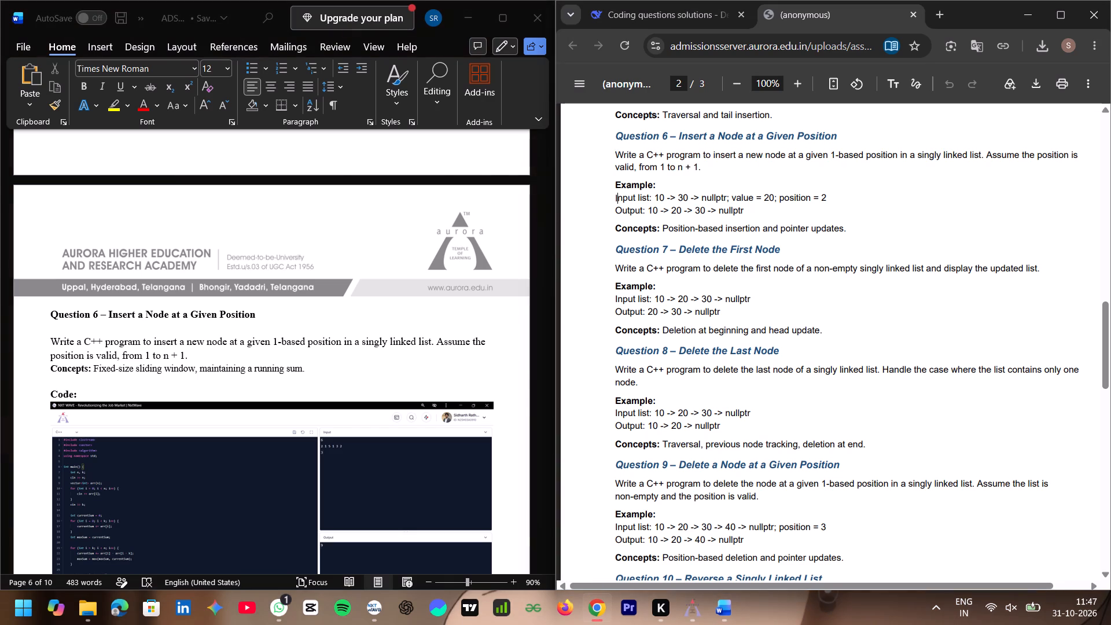
left_click_drag(615, 227, 854, 231)
key("ctrl+c")
key("ctrl+c")
left_click(267, 369)
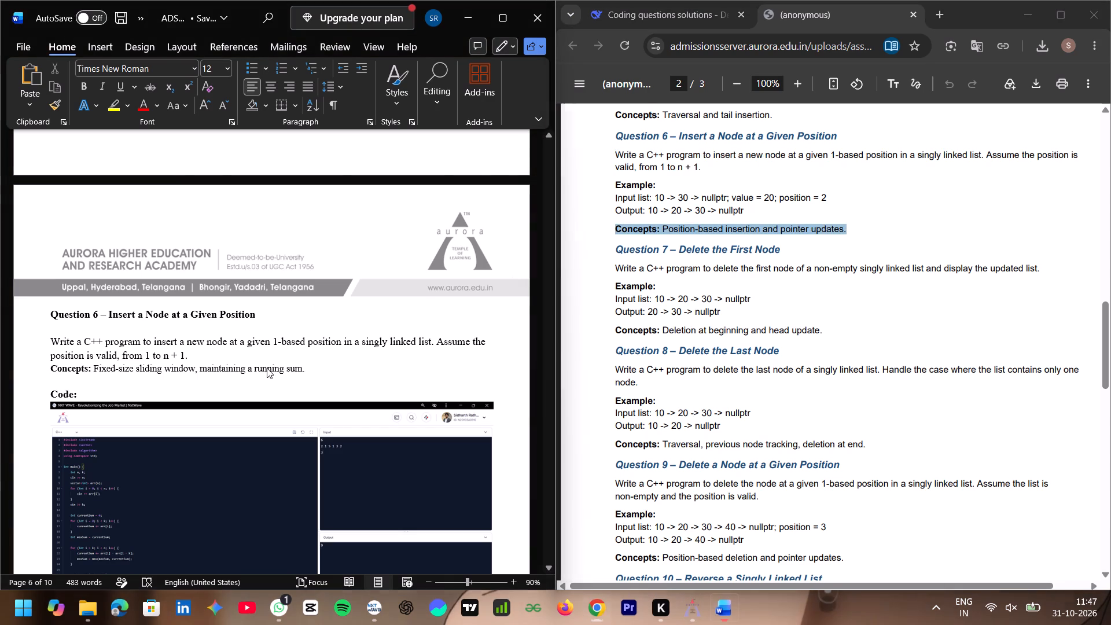
left_click(304, 365)
left_click_drag(303, 370, 289, 371)
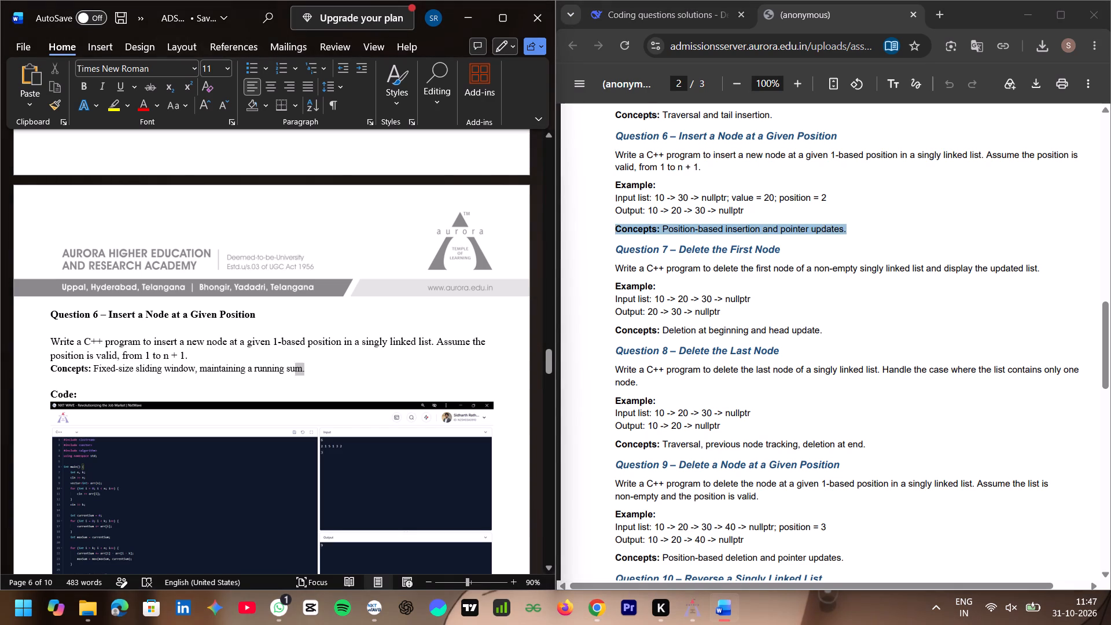
left_click_drag(289, 371, 47, 371)
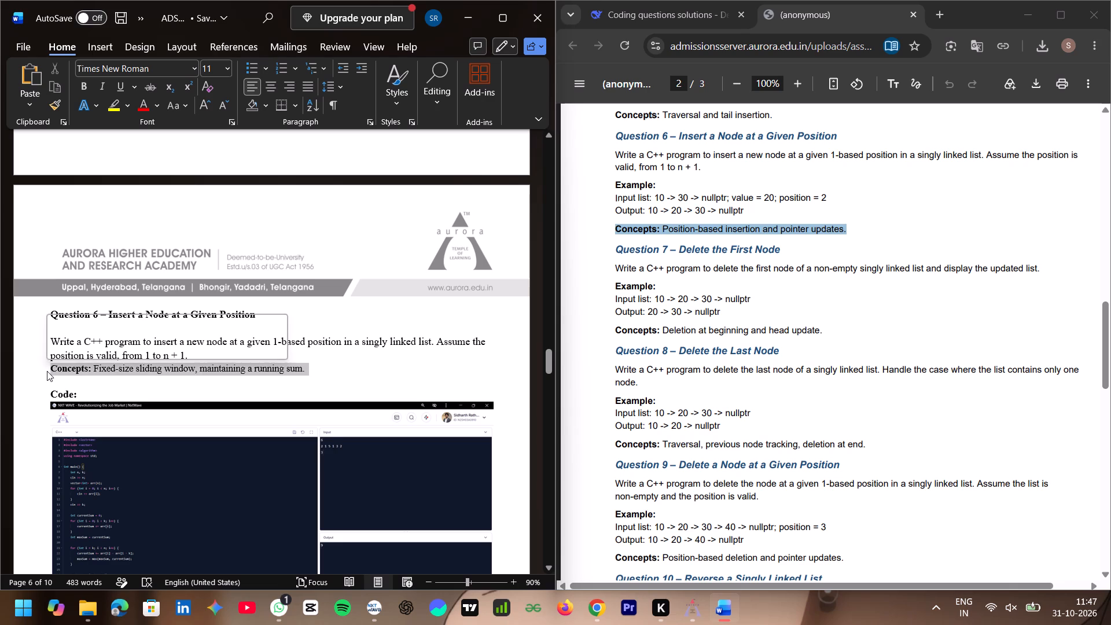
key("ctrl+v")
key("Return")
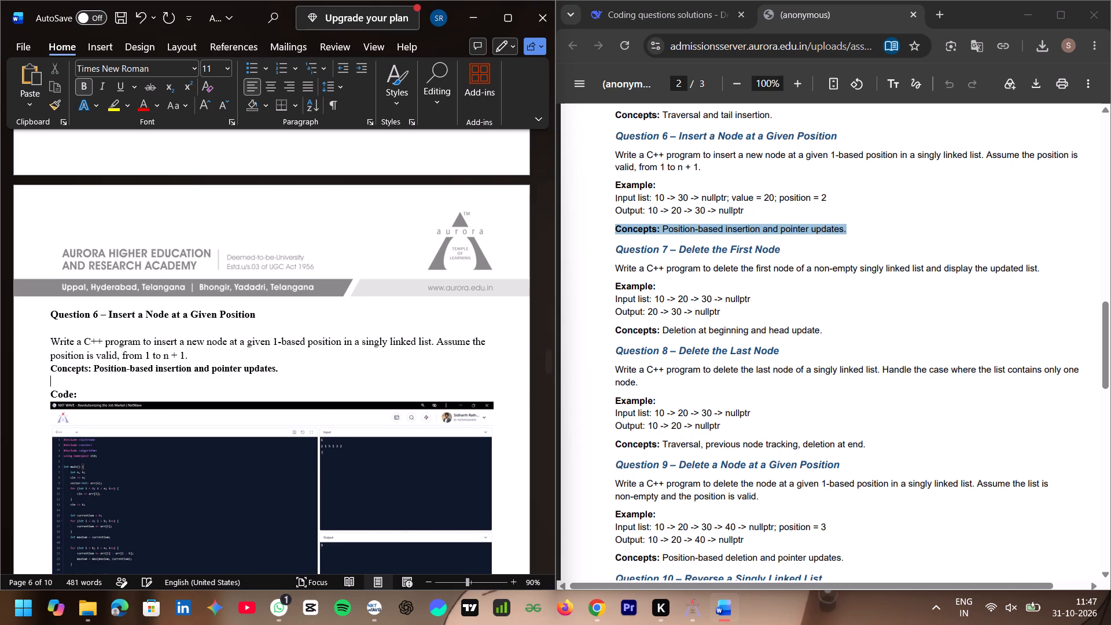
key("ctrl+s")
Remove bold from "Position-based insertion and pointer updates." in Question 6, leaving the Concepts label bold, and save.
left_click_drag(97, 369, 266, 372)
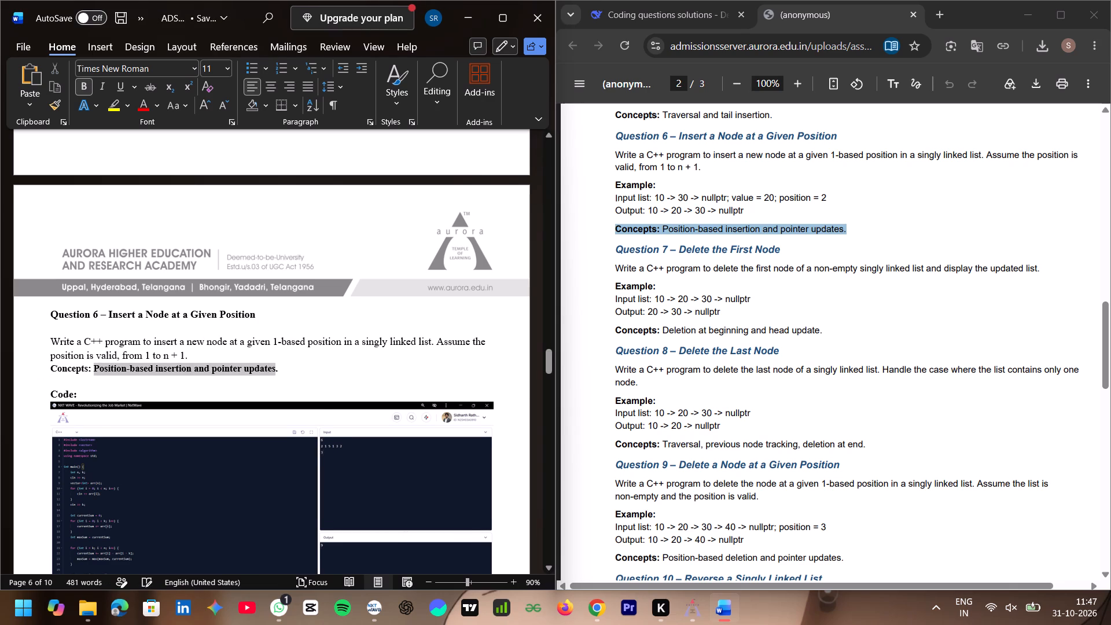
left_click_drag(266, 372, 279, 369)
key("ctrl+b")
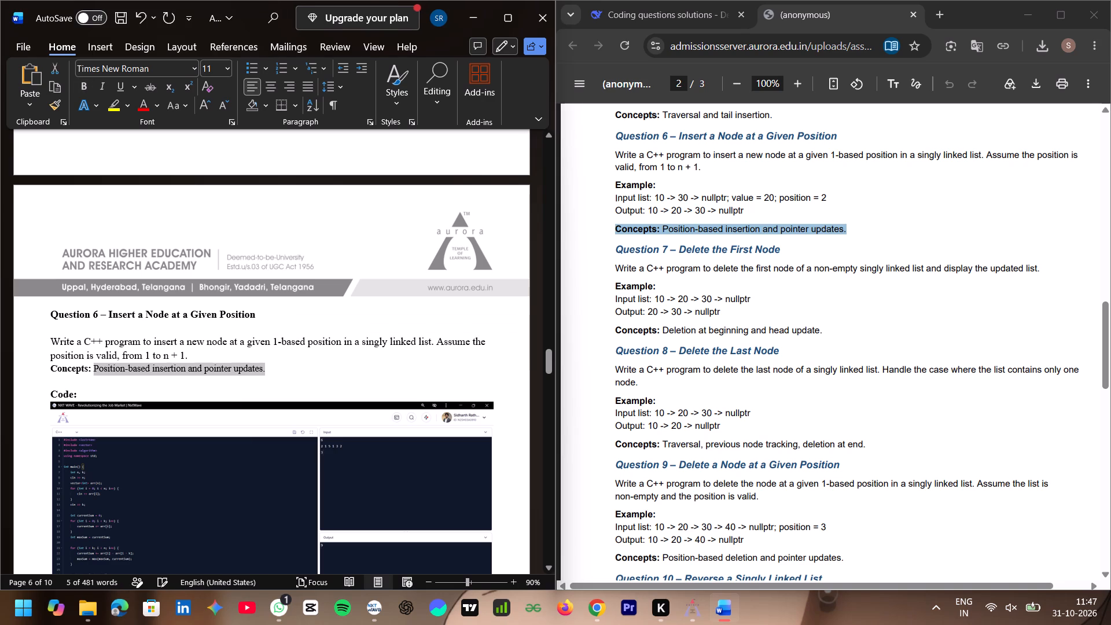
key("ctrl+s")
key("ctrl+s")
key("ctrl+s")
left_click(274, 367)
key("ctrl+s")
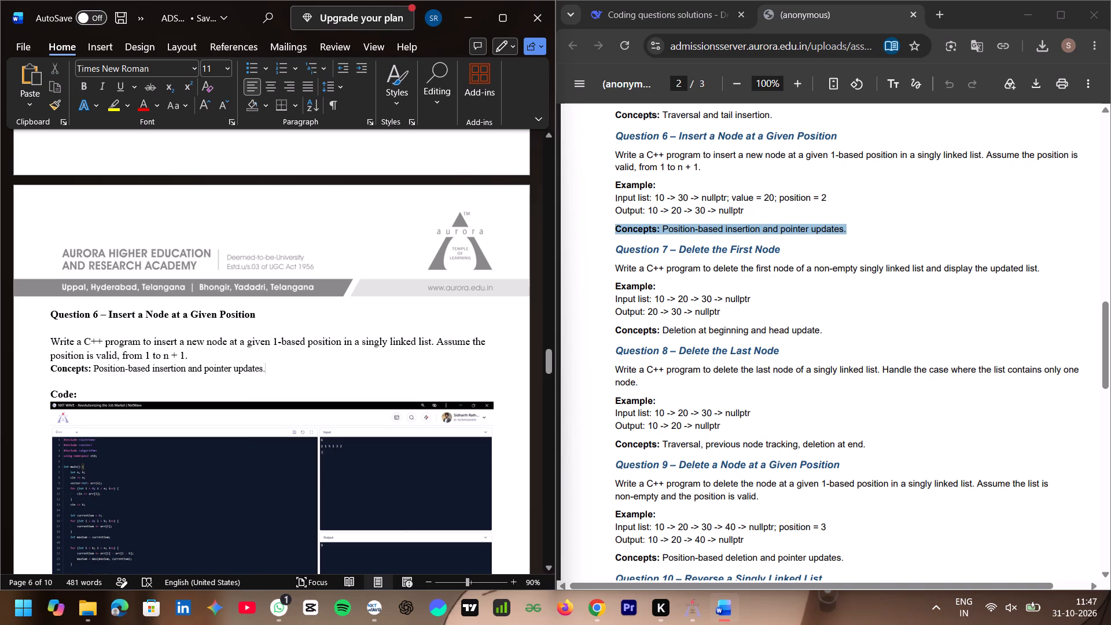
Replace the report's Question 7 heading with "Question 7 – Delete the First Node" from the PDF, without a closing parenthesis, and save.
scroll(253, 304, "down", 13)
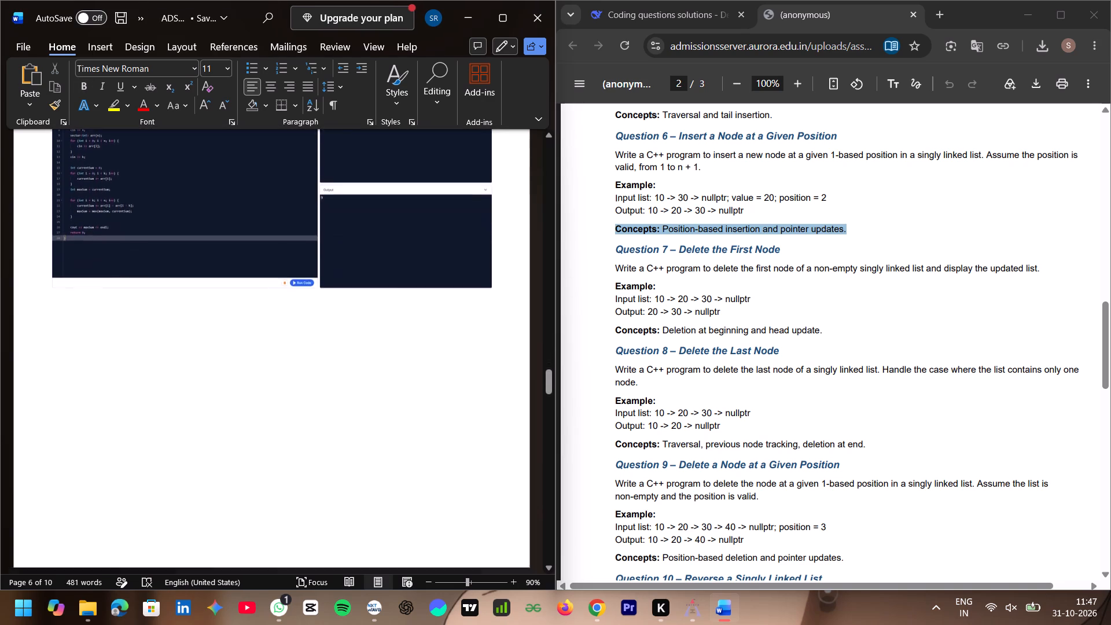
scroll(253, 304, "down", 10)
left_click(778, 287)
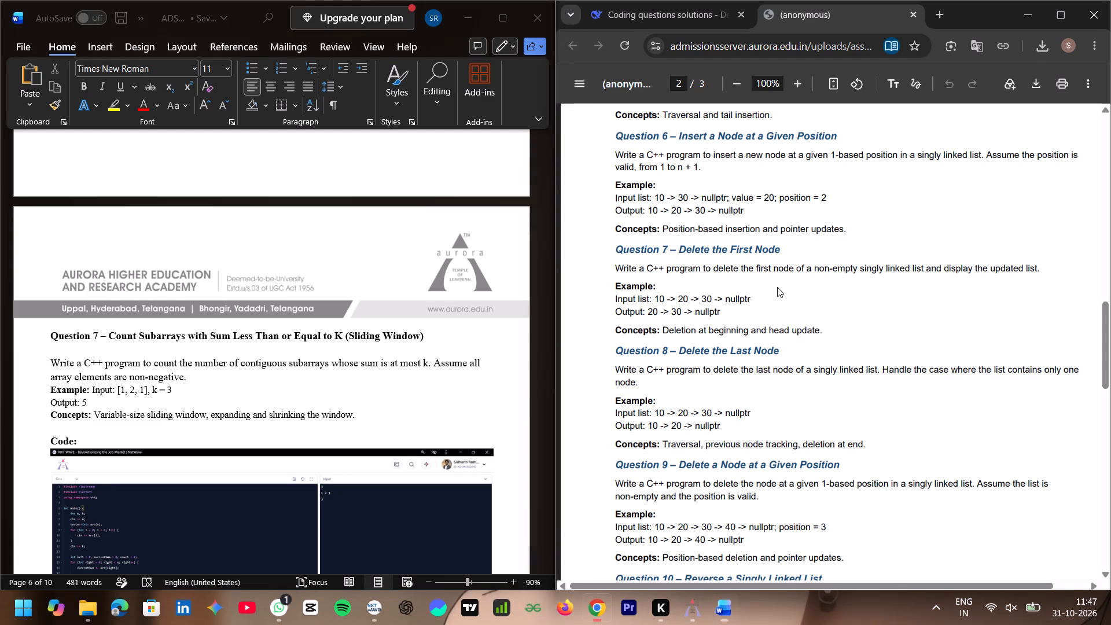
left_click_drag(778, 253, 624, 253)
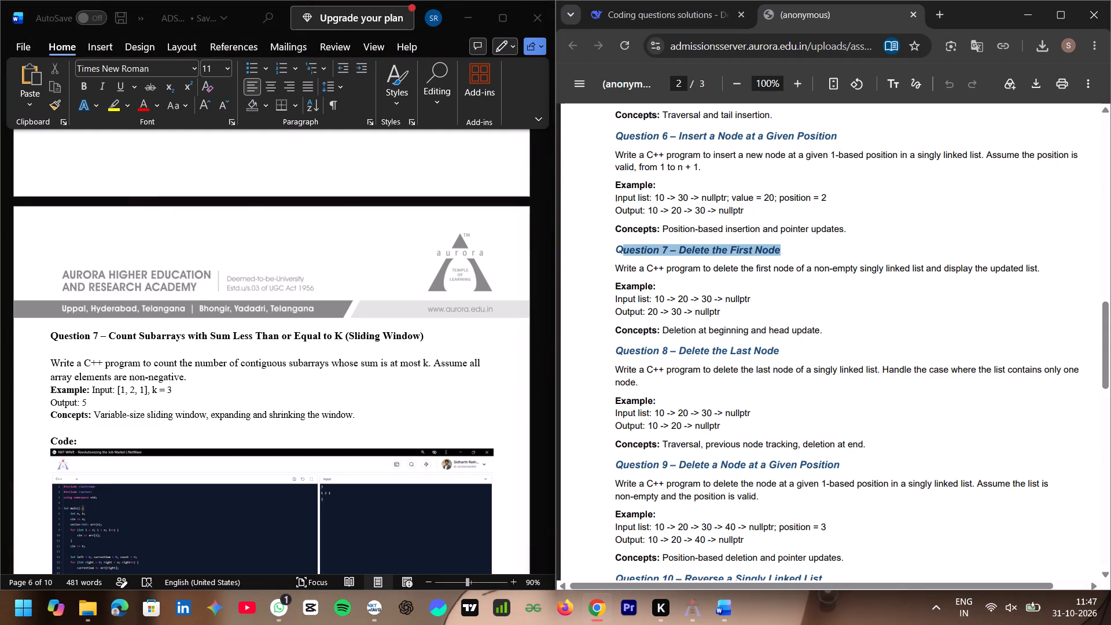
left_click_drag(624, 253, 617, 256)
key("ctrl+c")
key("ctrl+c")
left_click(100, 363)
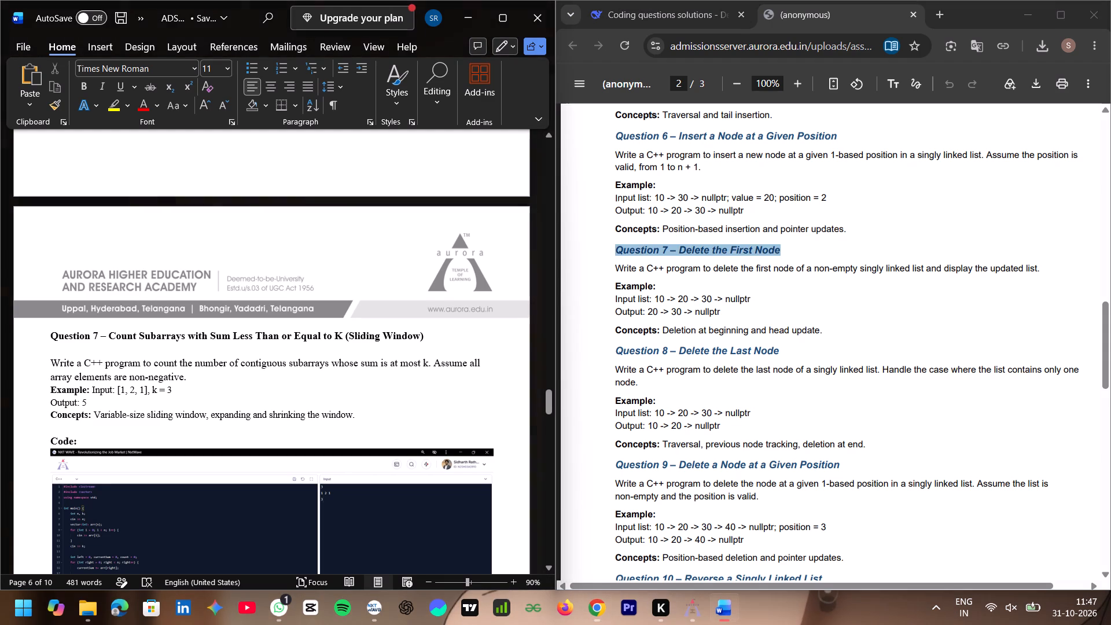
left_click_drag(50, 336, 413, 334)
key("ctrl+v")
key("Right")
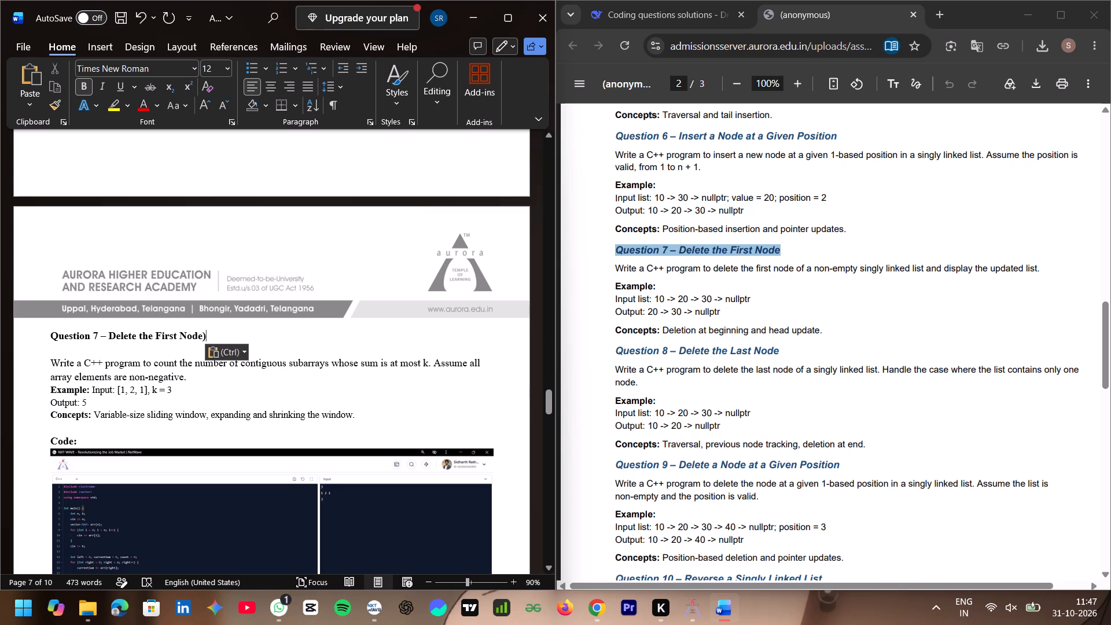
key("BackSpace")
key("ctrl+s")
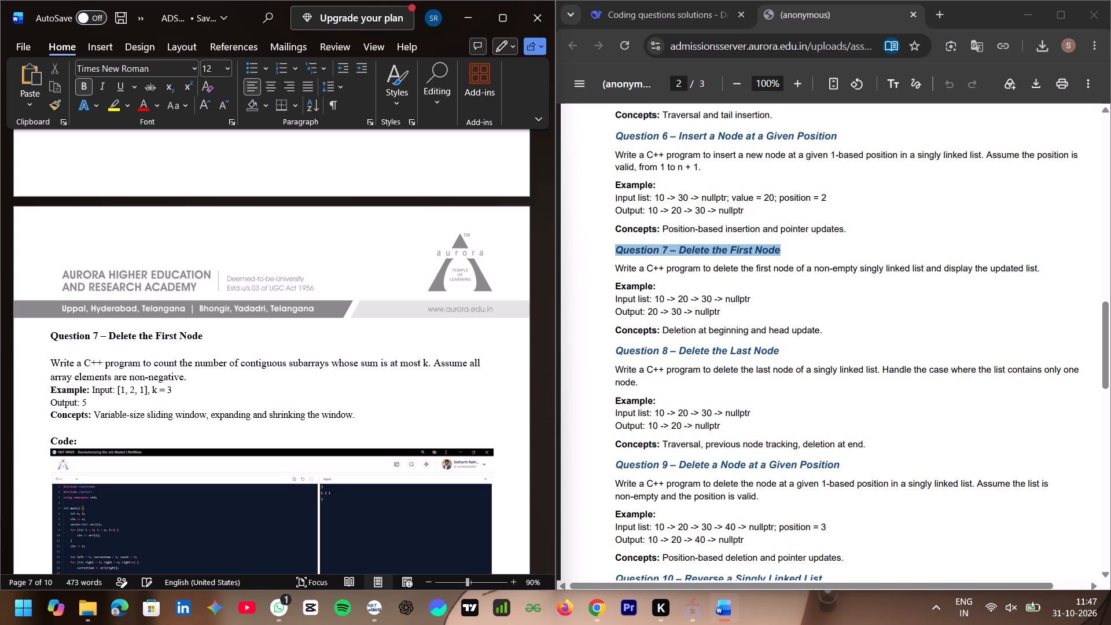
Replace Question 7's problem statement and Example lines with the PDF's delete-first-node statement, keep Concepts on its own line, and save.
left_click(625, 270)
left_click_drag(617, 267, 881, 260)
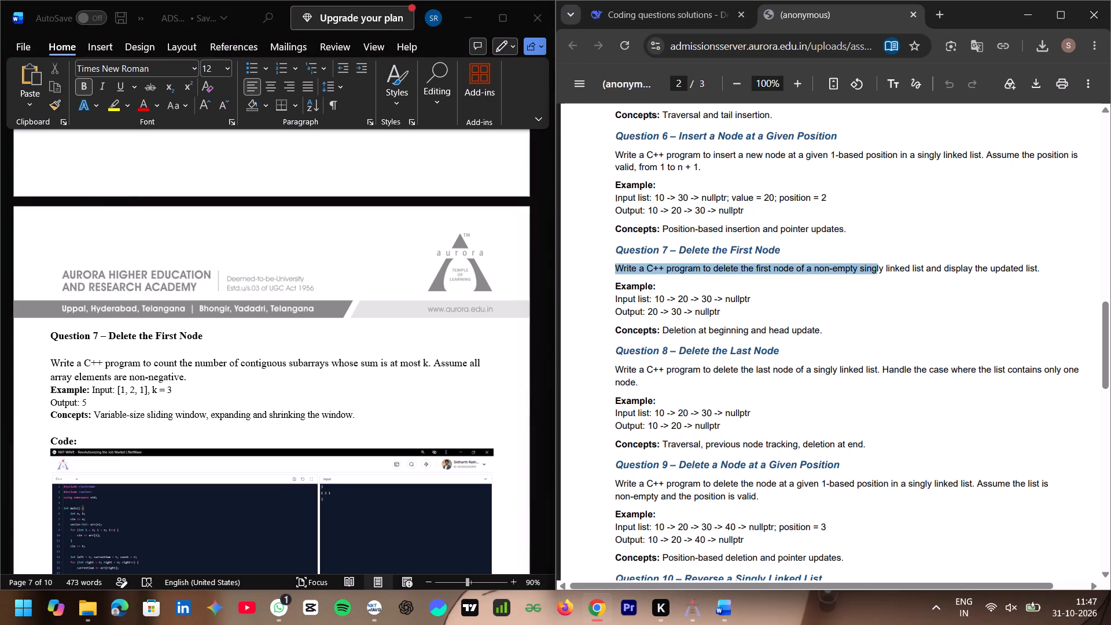
left_click_drag(881, 260, 1043, 270)
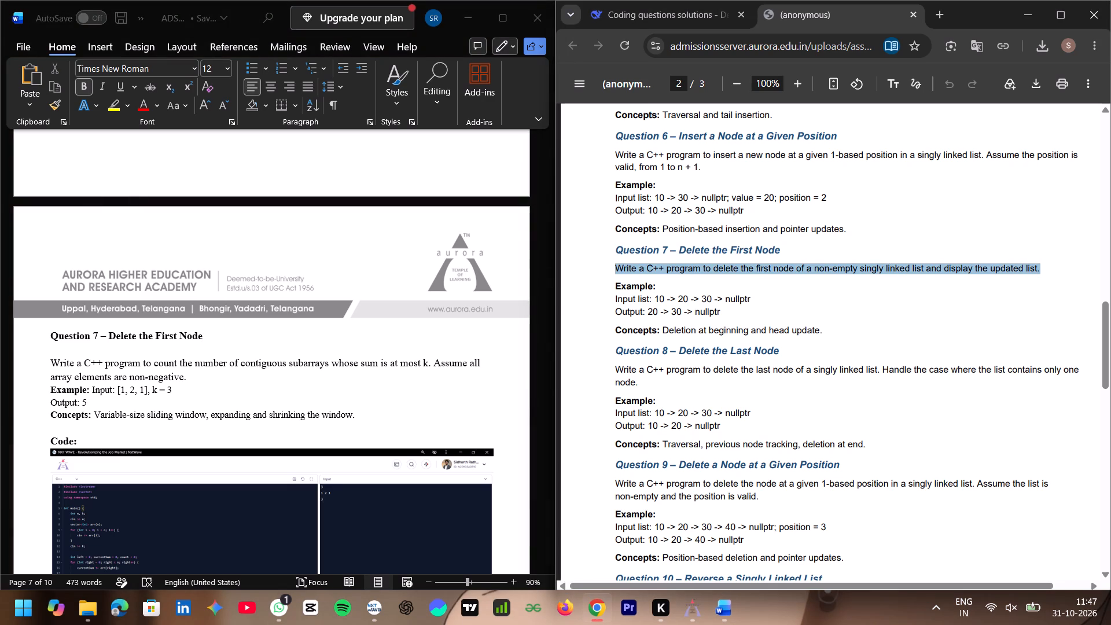
key("ctrl+c")
key("ctrl+c")
left_click(132, 373)
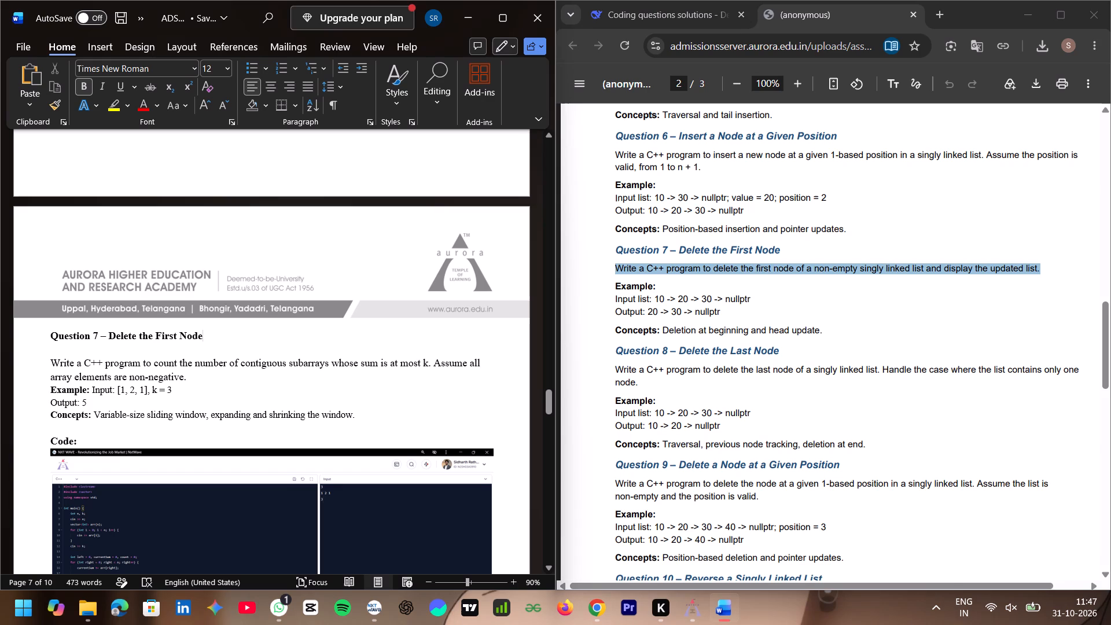
left_click_drag(87, 405, 65, 359)
key("ctrl+v")
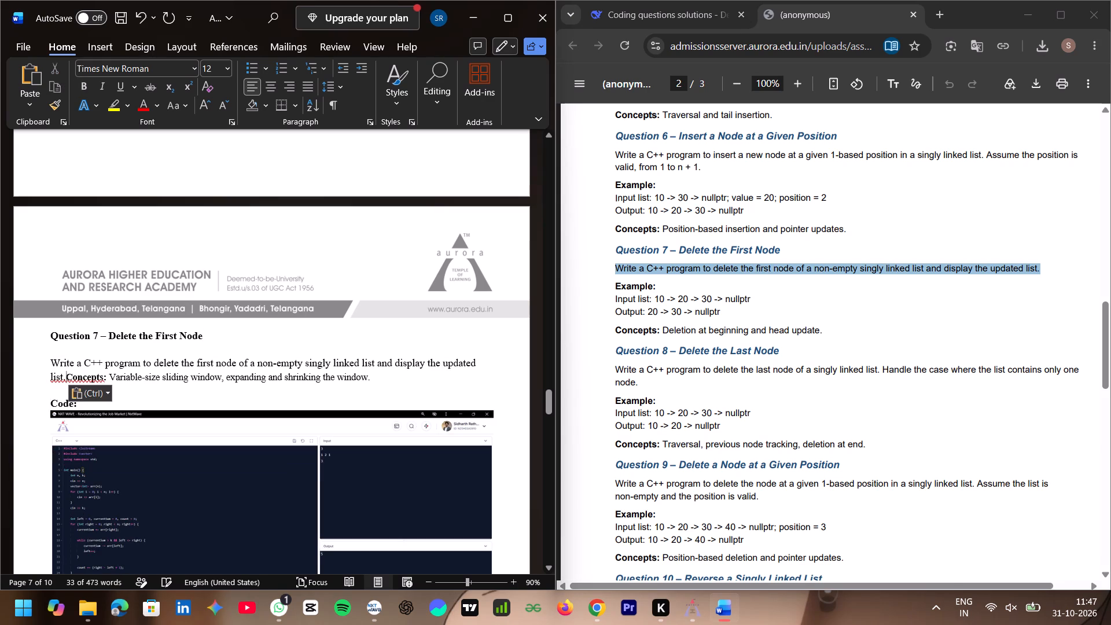
key("Return")
key("ctrl+s")
key("ctrl+s")
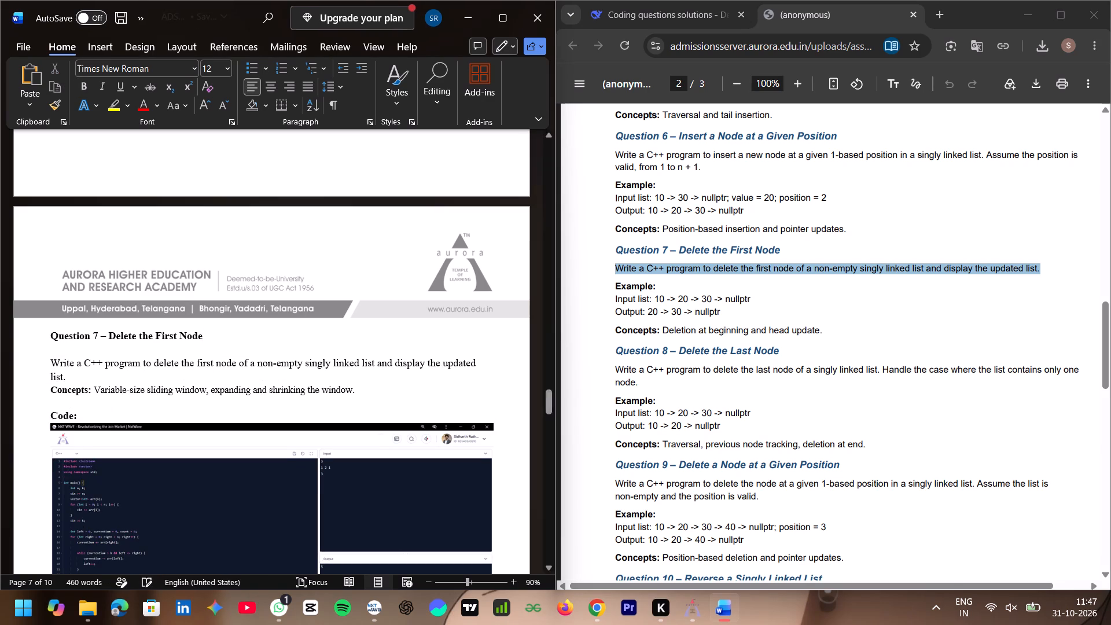
Replace Question 7's Concepts text with "Deletion at beginning and head update." from the PDF, keeping the label, and save.
left_click(748, 284)
left_click_drag(664, 330, 766, 330)
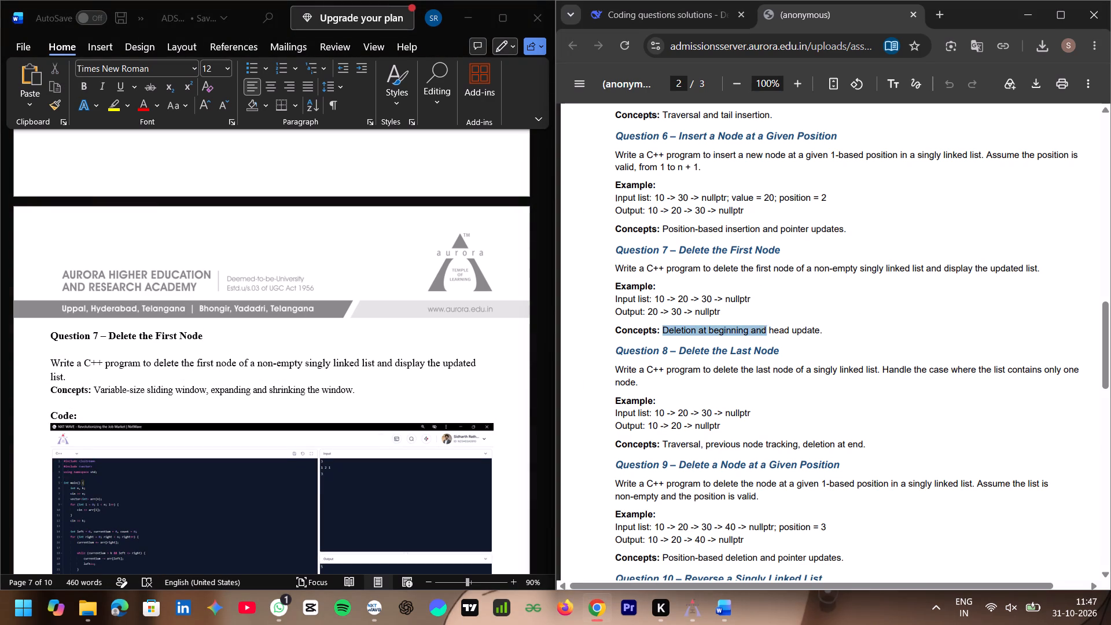
left_click_drag(766, 330, 838, 332)
key("ctrl+c")
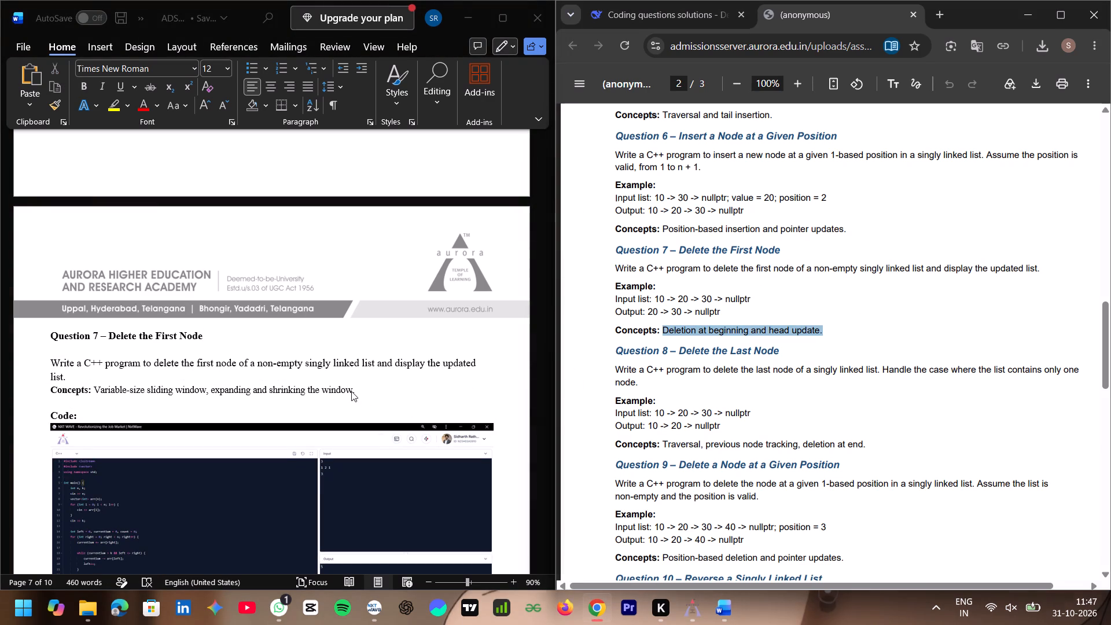
left_click(351, 391)
left_click_drag(351, 391, 345, 389)
left_click(345, 389)
left_click(352, 388)
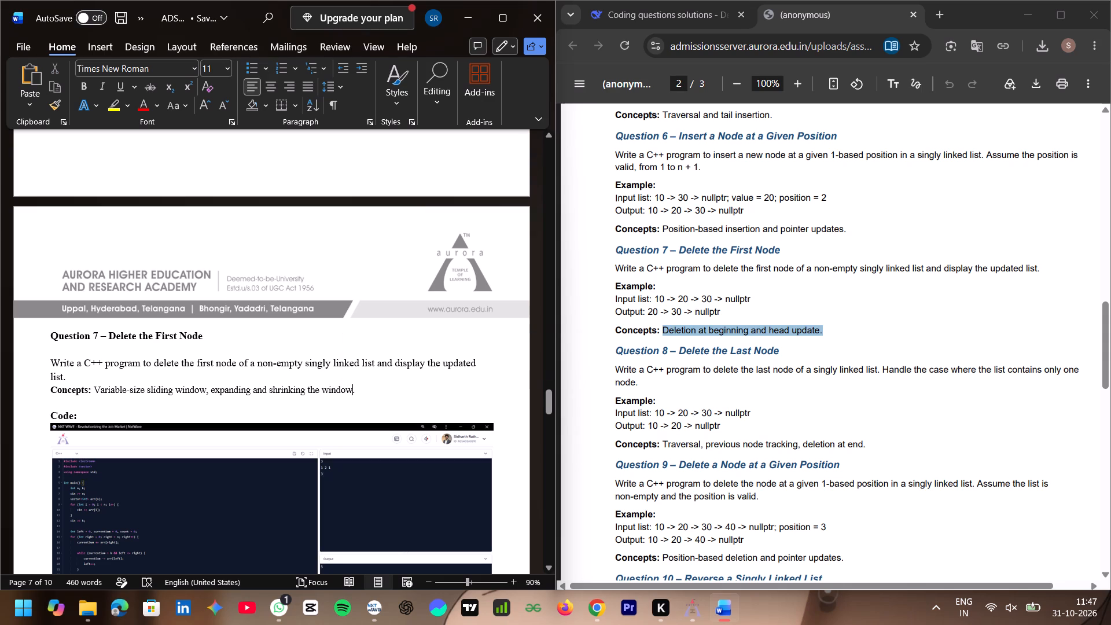
left_click_drag(352, 388, 109, 393)
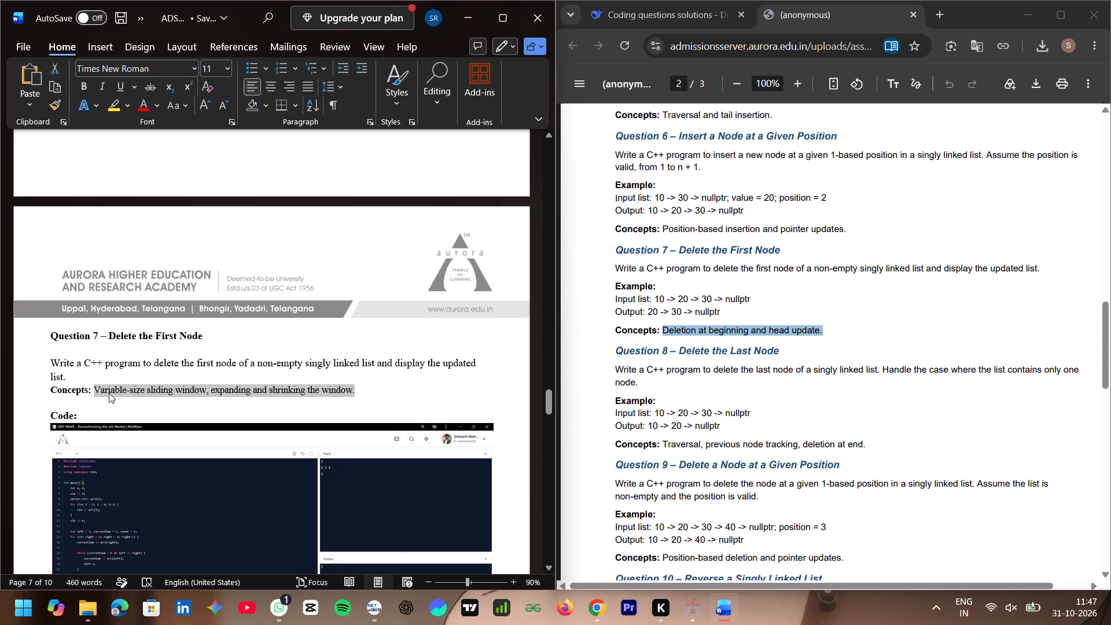
key("ctrl+v")
key("ctrl+s")
key("ctrl+s")
key("ctrl+s")
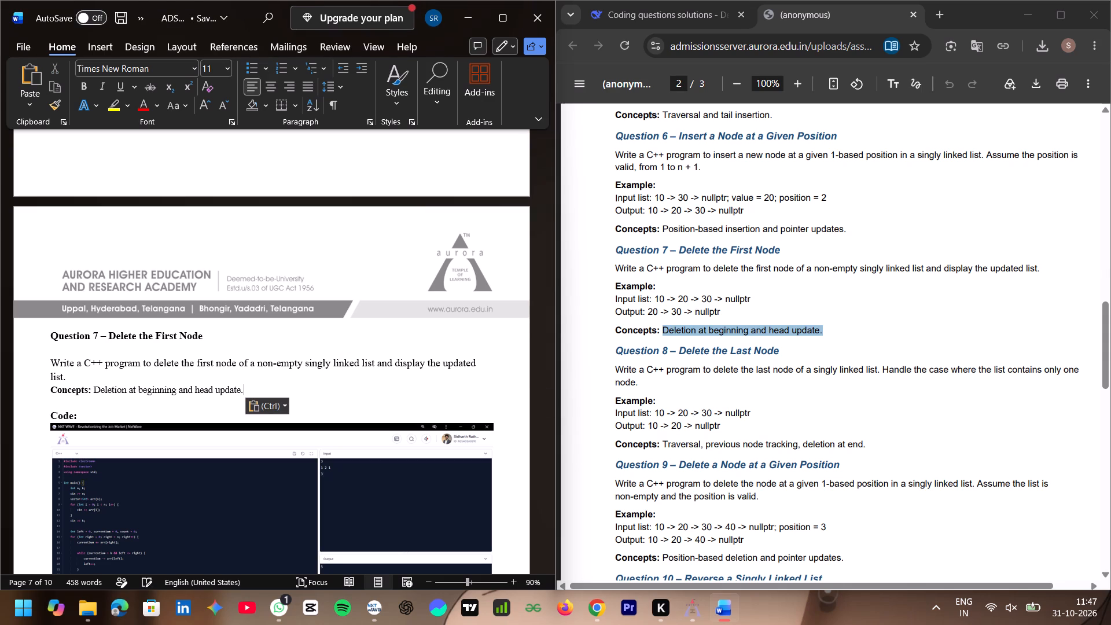
Replace the report's Question 8 heading with "Question 8 – Delete the Last Node" from the PDF, without a closing parenthesis, and save.
left_click(821, 353)
left_click_drag(787, 349, 585, 352)
key("ctrl+c")
scroll(308, 375, "down", 12)
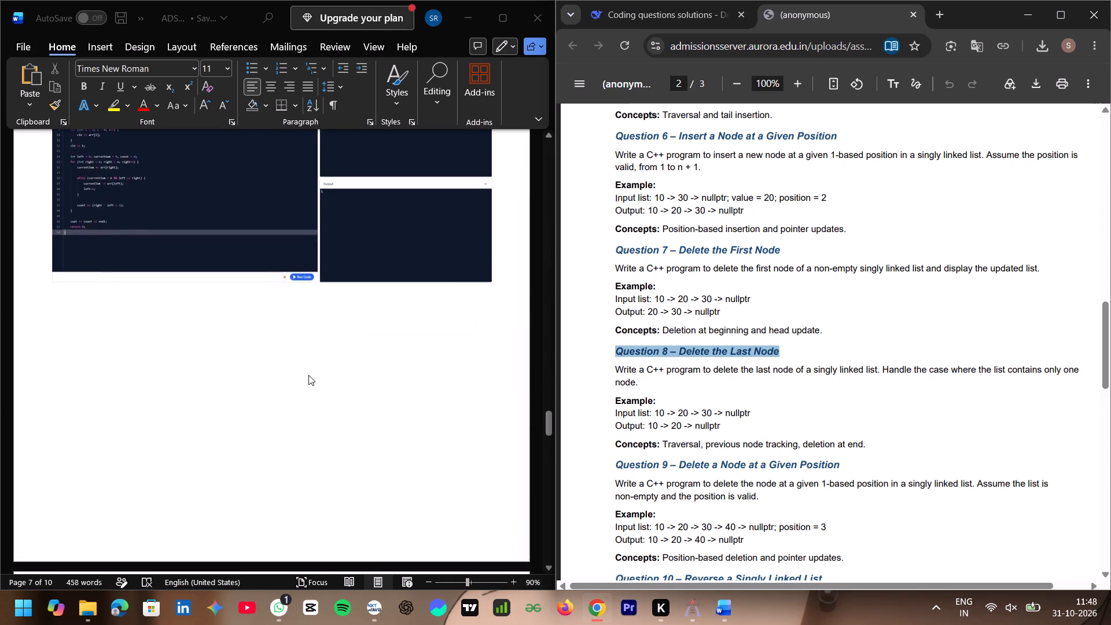
scroll(308, 375, "down", 9)
left_click(50, 417)
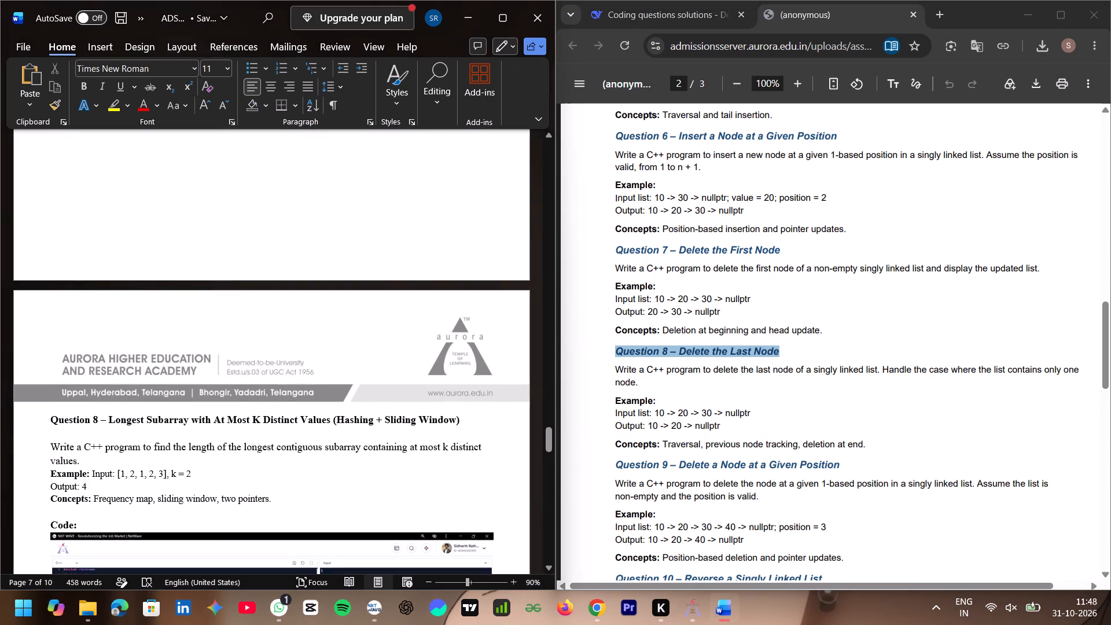
left_click_drag(51, 418, 440, 423)
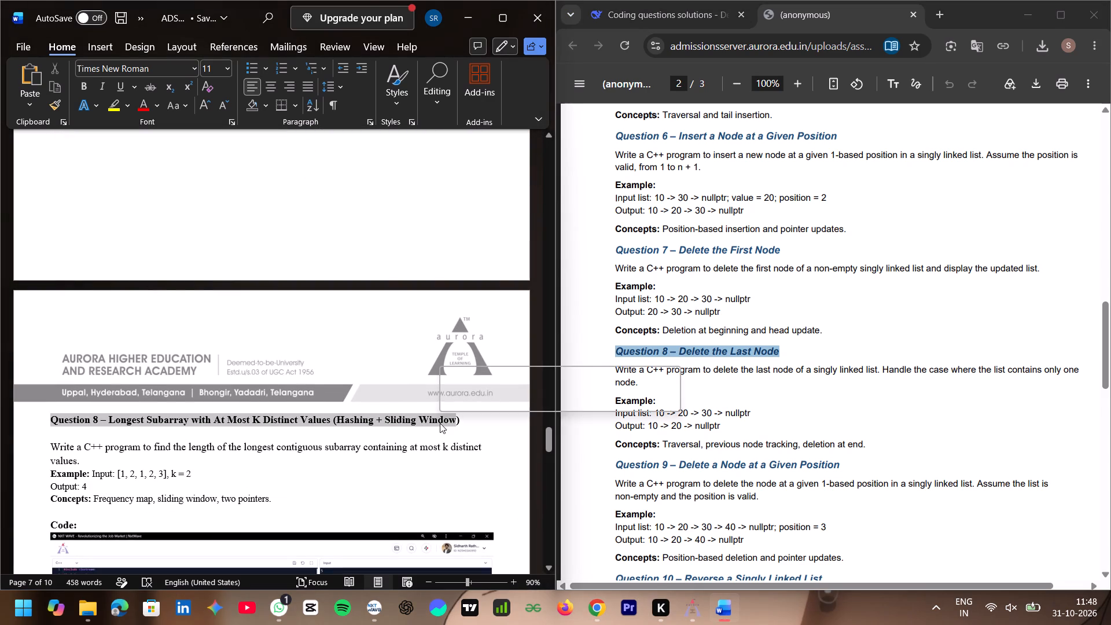
key("ctrl+v")
left_click(424, 419)
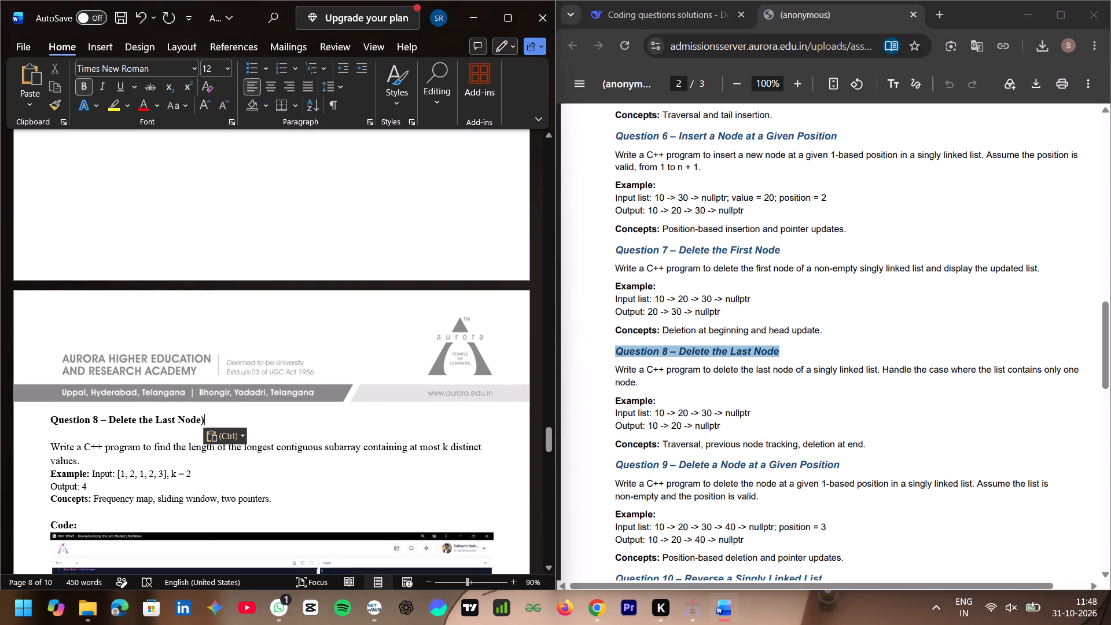
key("BackSpace")
key("ctrl+s")
Replace Question 8's problem statement and Example lines with the PDF's delete-last-node statement, keep Concepts on its own line, and save.
left_click(656, 417)
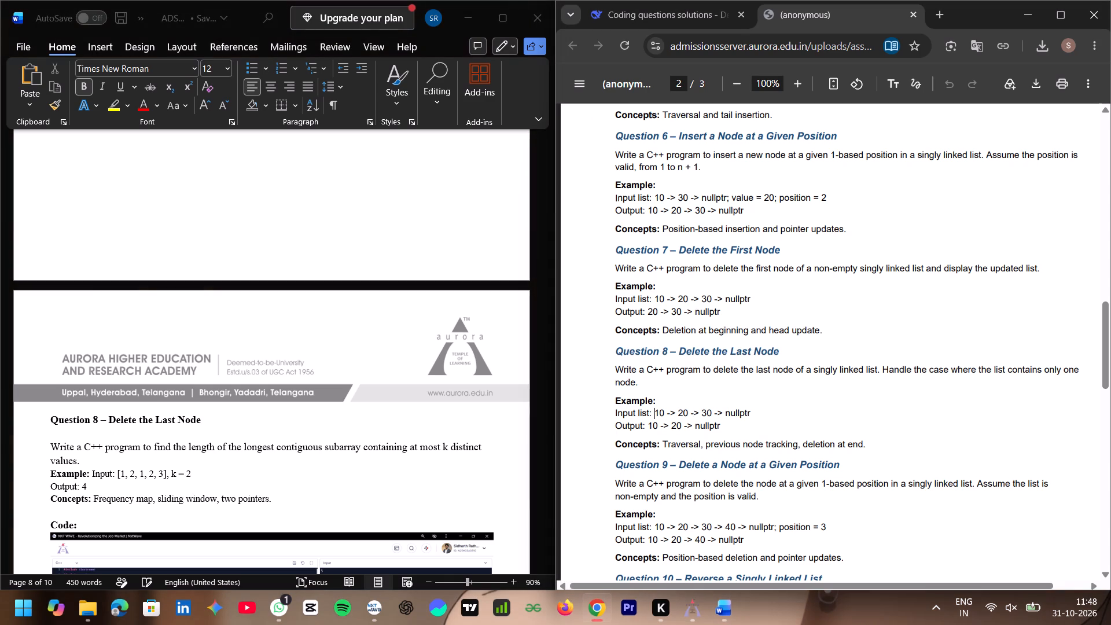
left_click_drag(641, 386, 612, 367)
key("ctrl+c")
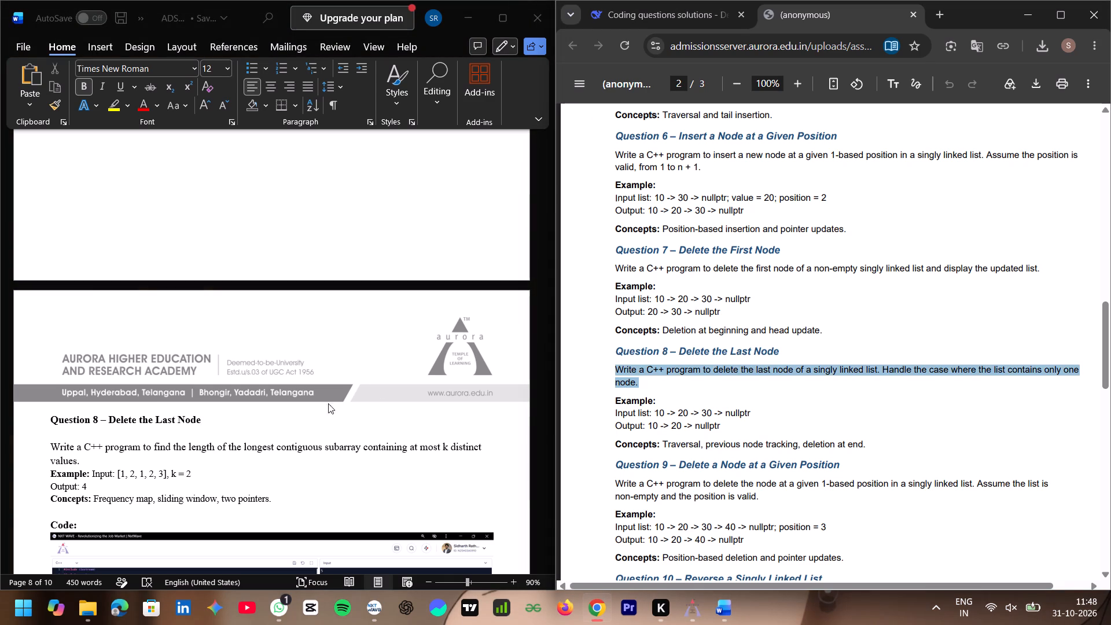
left_click(128, 479)
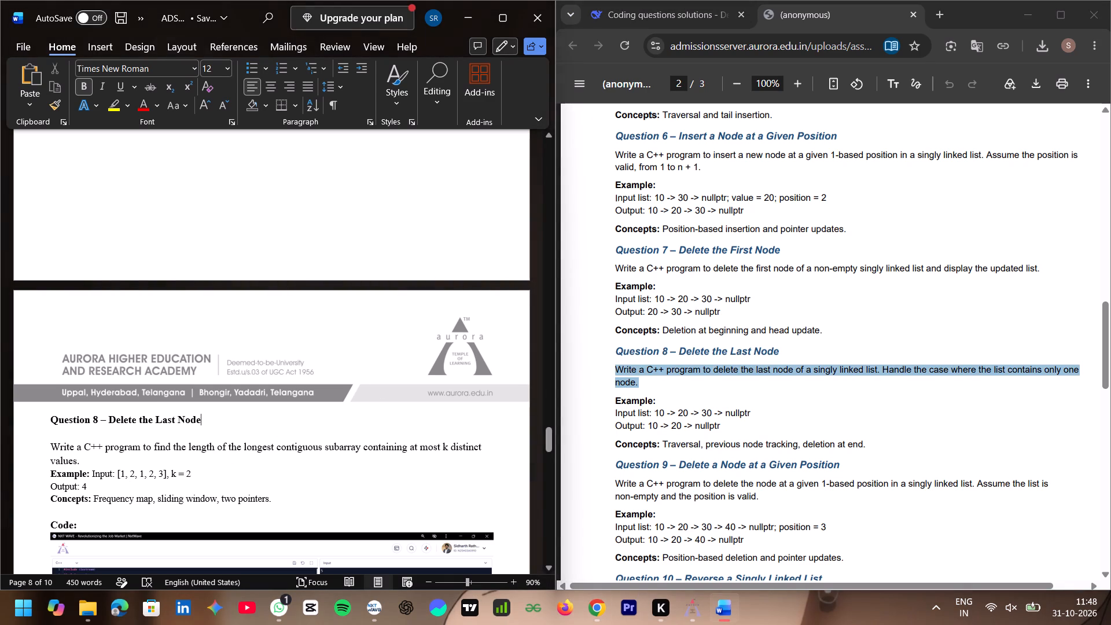
left_click(86, 484)
left_click_drag(86, 484, 57, 445)
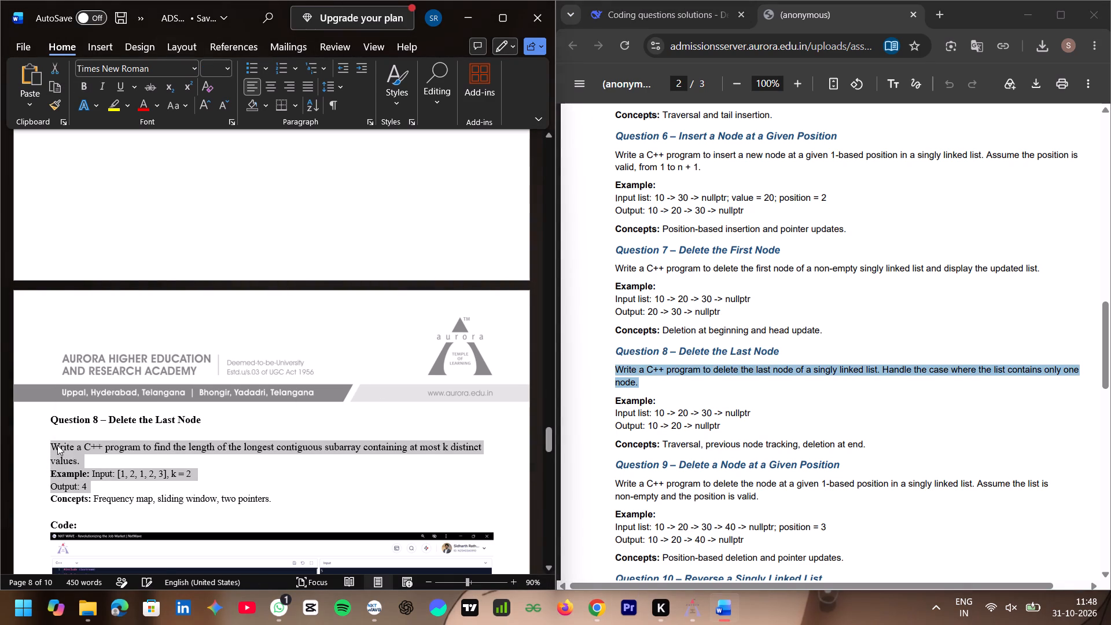
key("ctrl+v")
key("Return")
key("ctrl+s")
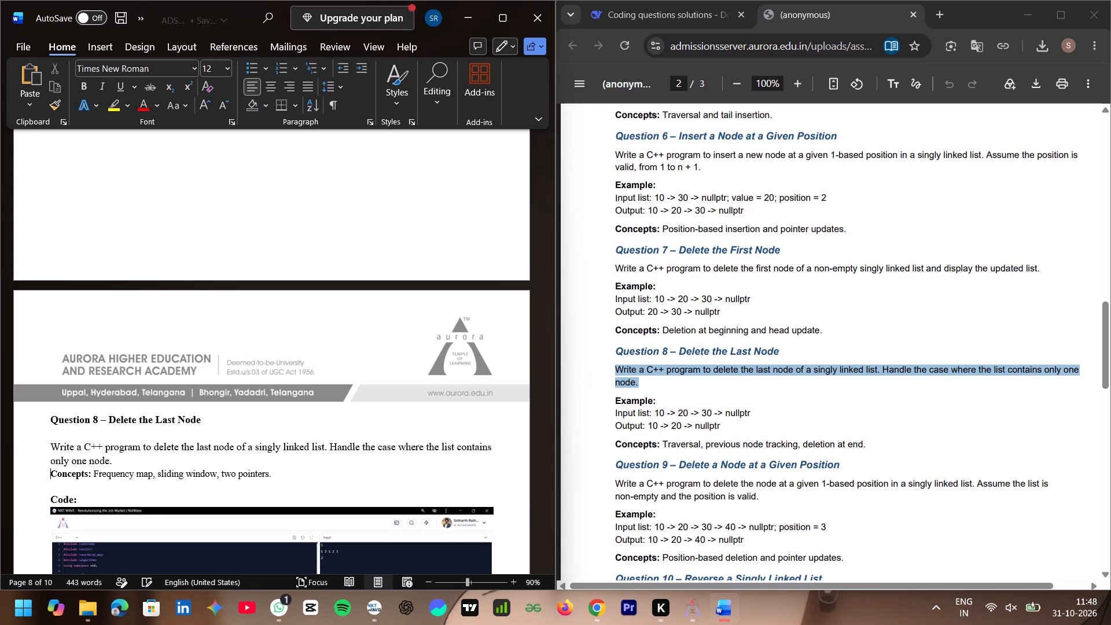
key("ctrl+s")
Replace Question 8's Concepts text with "Traversal, previous node tracking, deletion at end." from the PDF, remove the leftover old wording, and save.
left_click(891, 459)
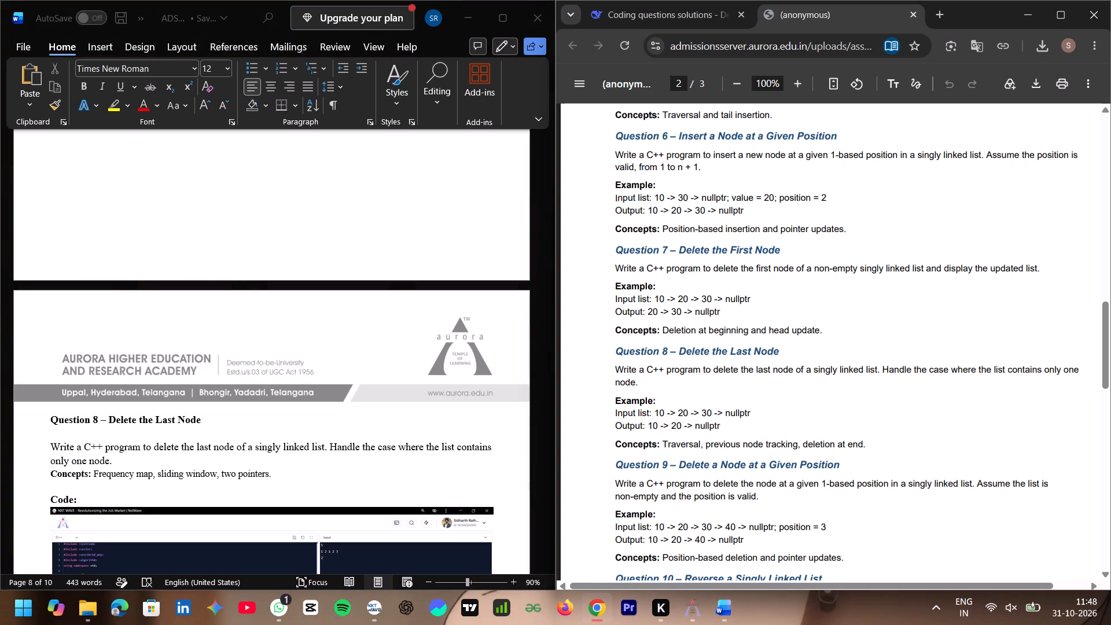
left_click_drag(862, 444, 663, 440)
key("ctrl+c")
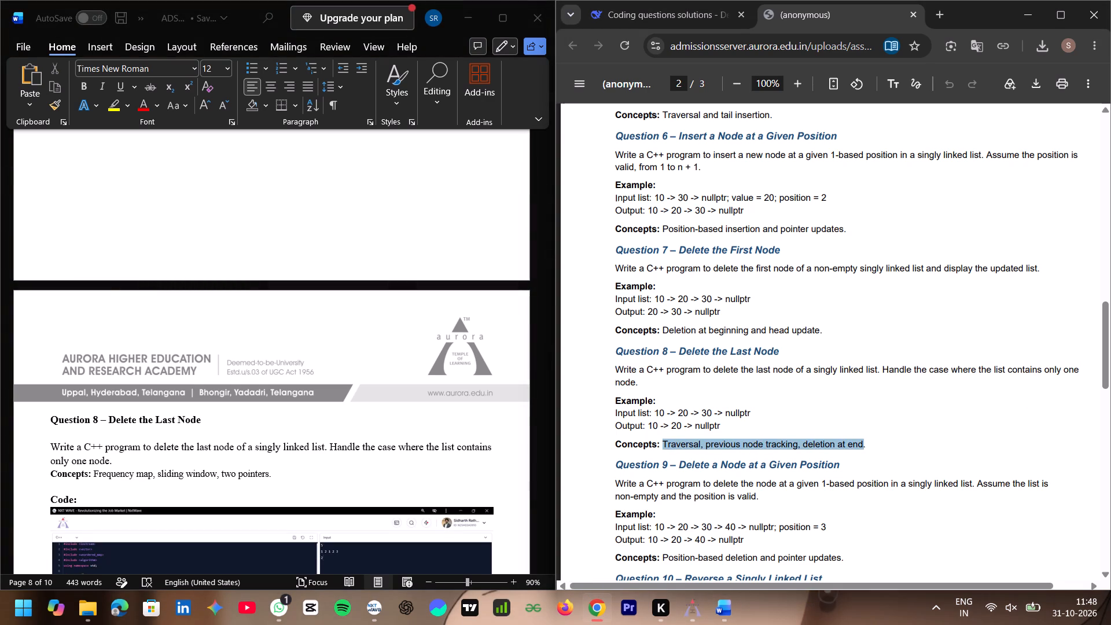
left_click(229, 462)
left_click_drag(267, 475, 219, 483)
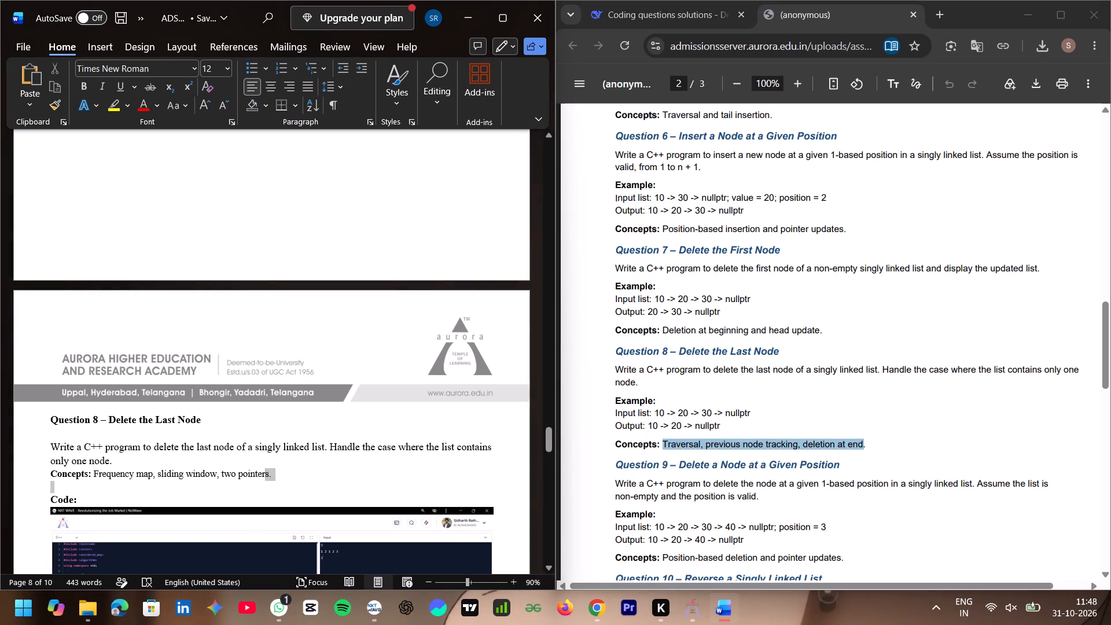
left_click_drag(219, 483, 95, 468)
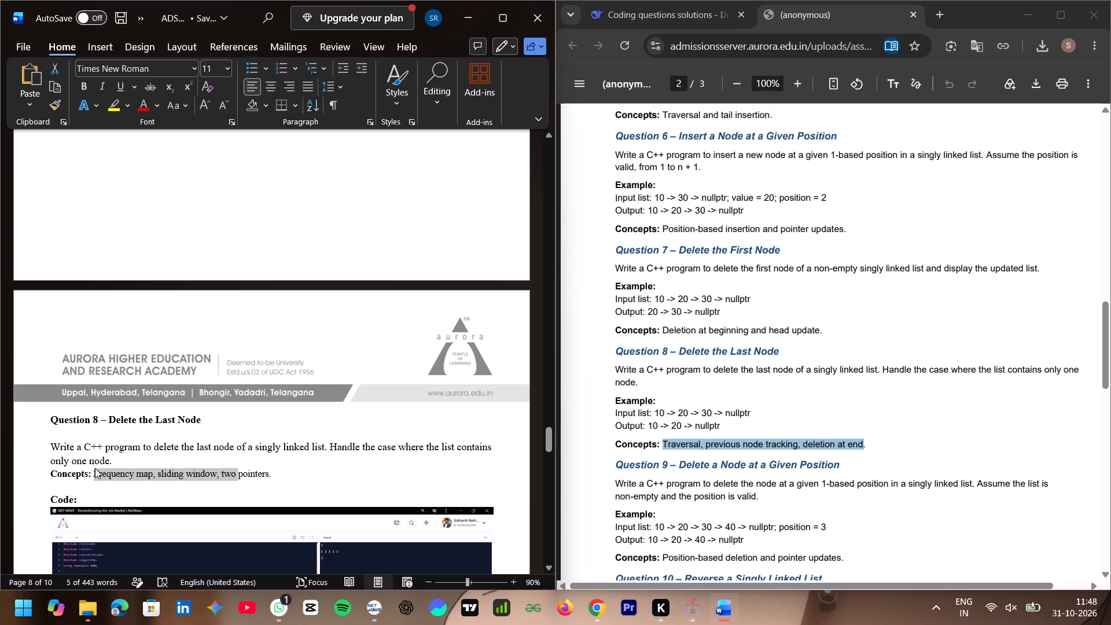
key("ctrl+v")
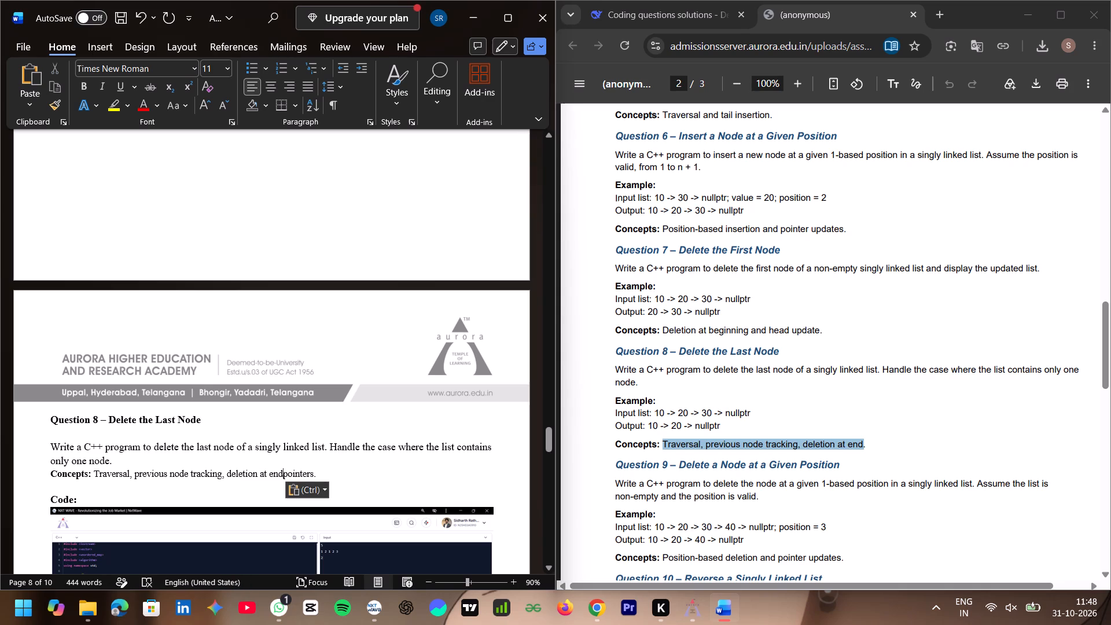
key("period")
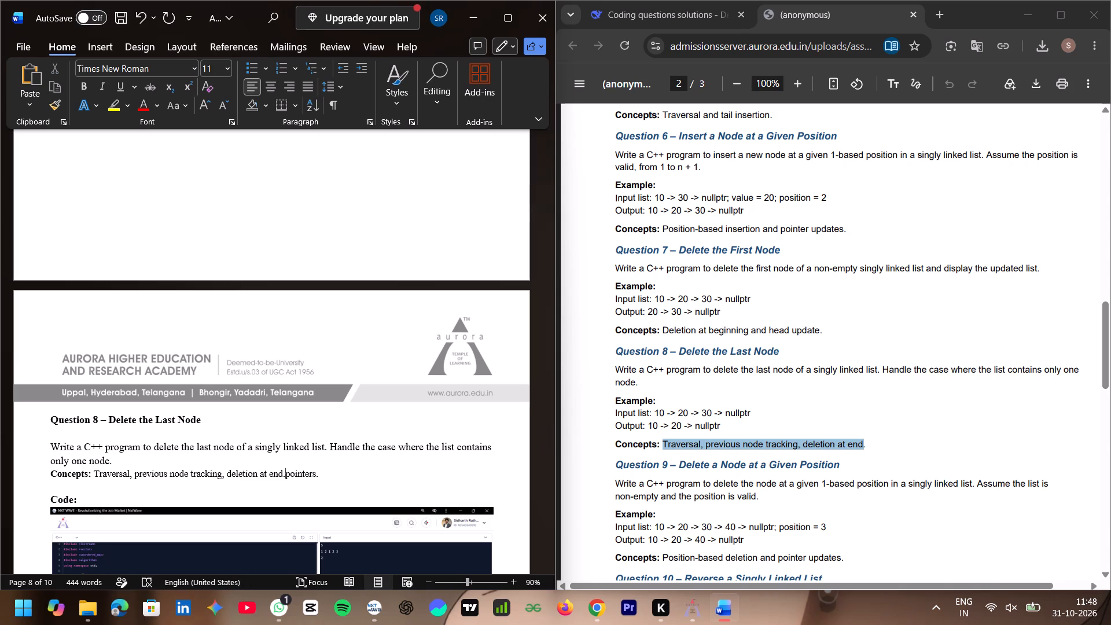
key("space")
key("Right")
key("Left")
key("ctrl+Right")
key("Right")
key("ctrl+BackSpace")
key("ctrl+BackSpace")
key("BackSpace")
key("ctrl+s")
key("ctrl+s")
Replace the report's Question 9 heading with "Question 9 – Delete a Node at a Given Position" from the PDF, without a closing parenthesis, and save.
left_click(295, 388)
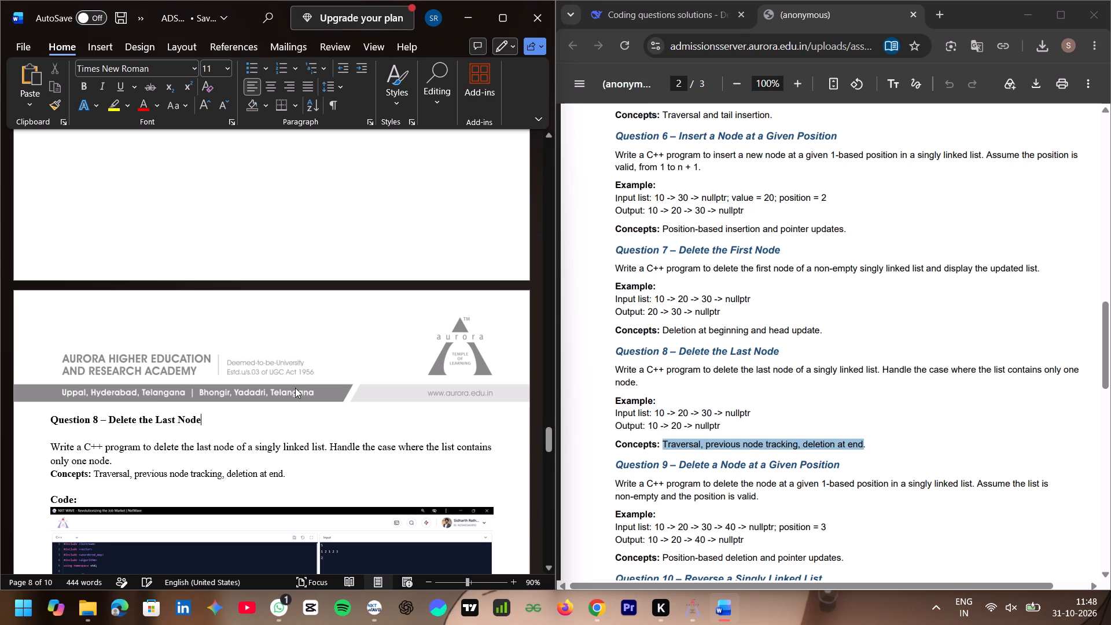
scroll(318, 370, "down", 19)
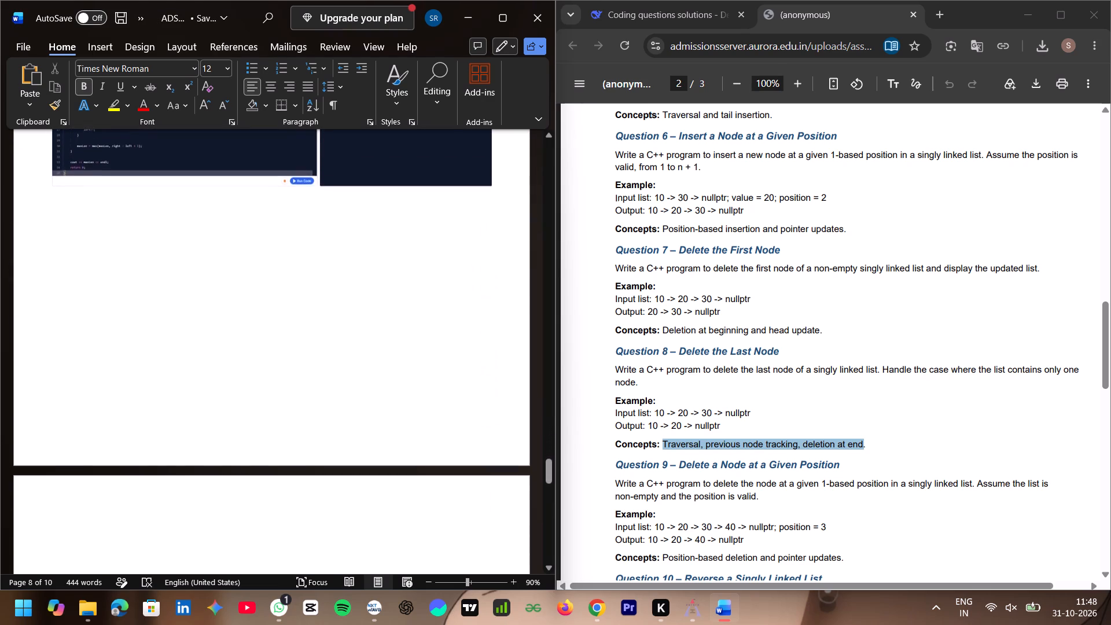
scroll(318, 370, "down", 11)
scroll(810, 315, "down", 2)
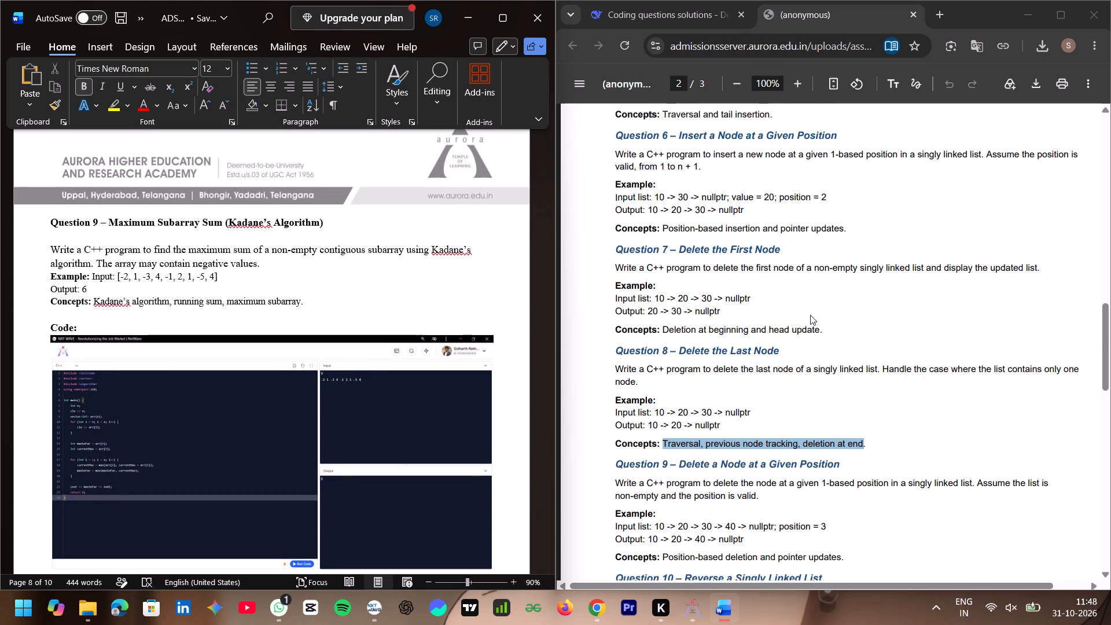
scroll(810, 315, "down", 1)
left_click(801, 318)
left_click_drag(839, 246, 786, 240)
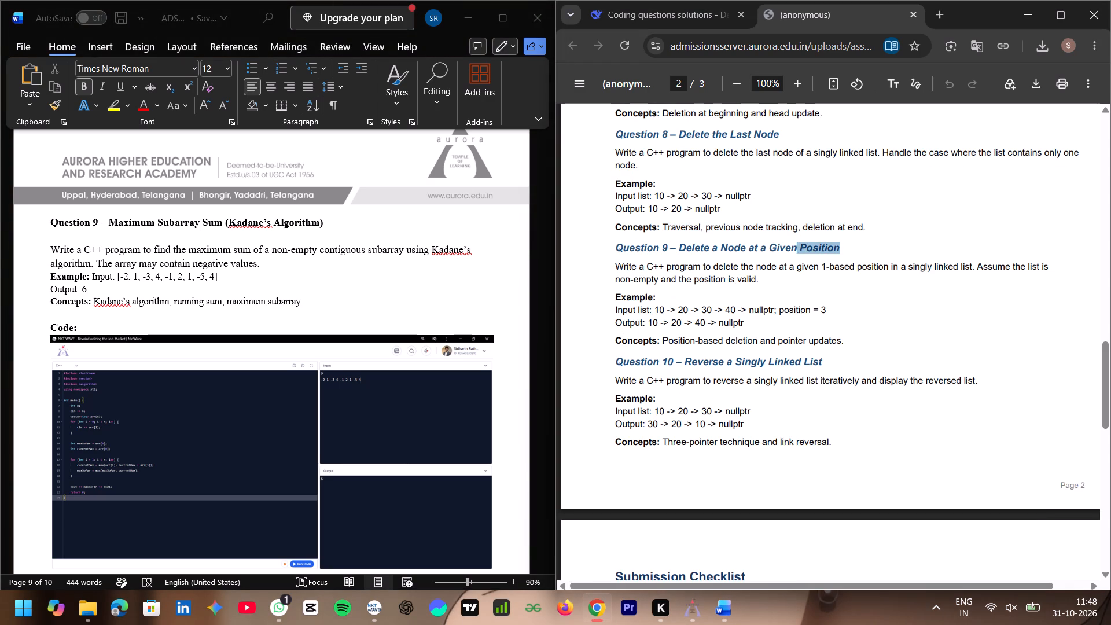
left_click_drag(786, 240, 613, 245)
key("ctrl+c")
key("ctrl+c")
left_click(190, 266)
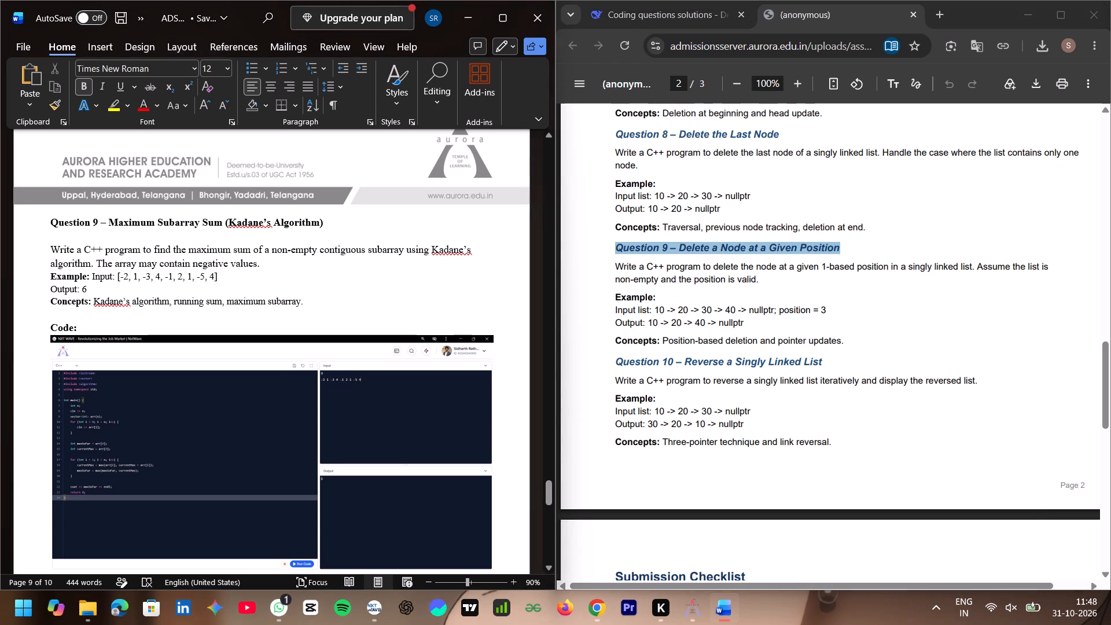
left_click_drag(321, 222, 65, 222)
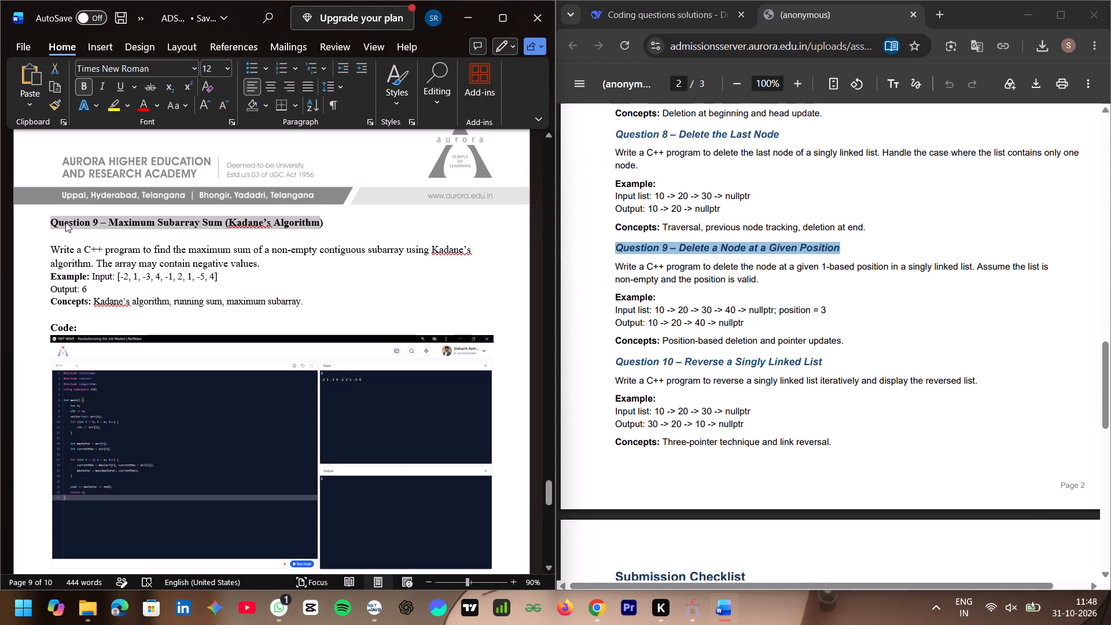
key("ctrl+v")
left_click(274, 226)
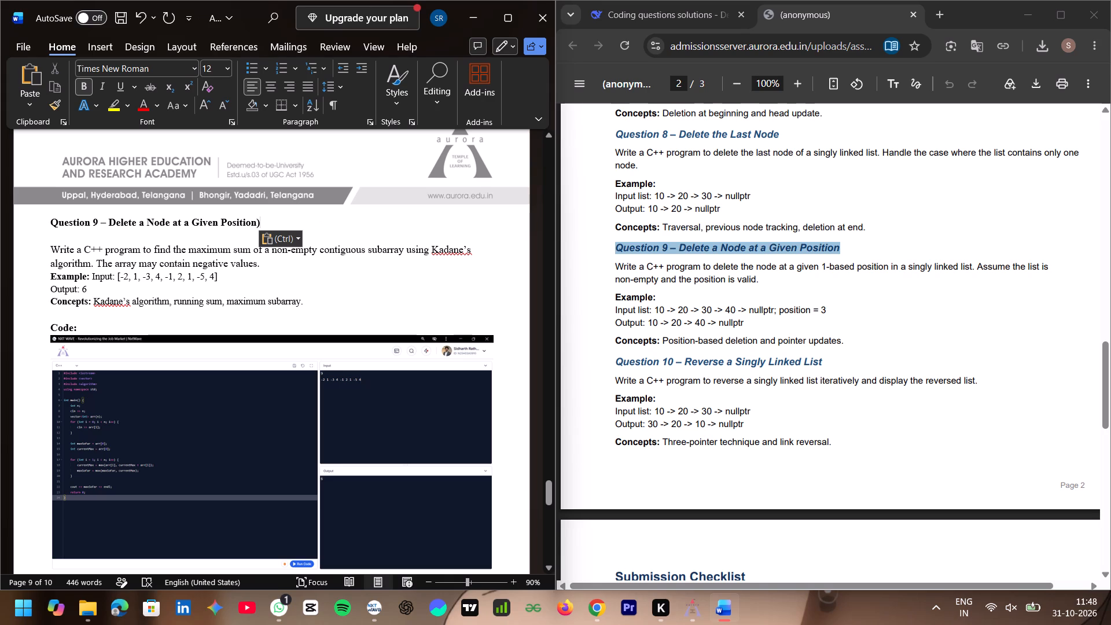
key("BackSpace")
key("ctrl+s")
Replace Question 9's problem statement and Example lines with the PDF's statement on deleting the node at a given 1-based position, keep Concepts on its own line, and save.
left_click(648, 253)
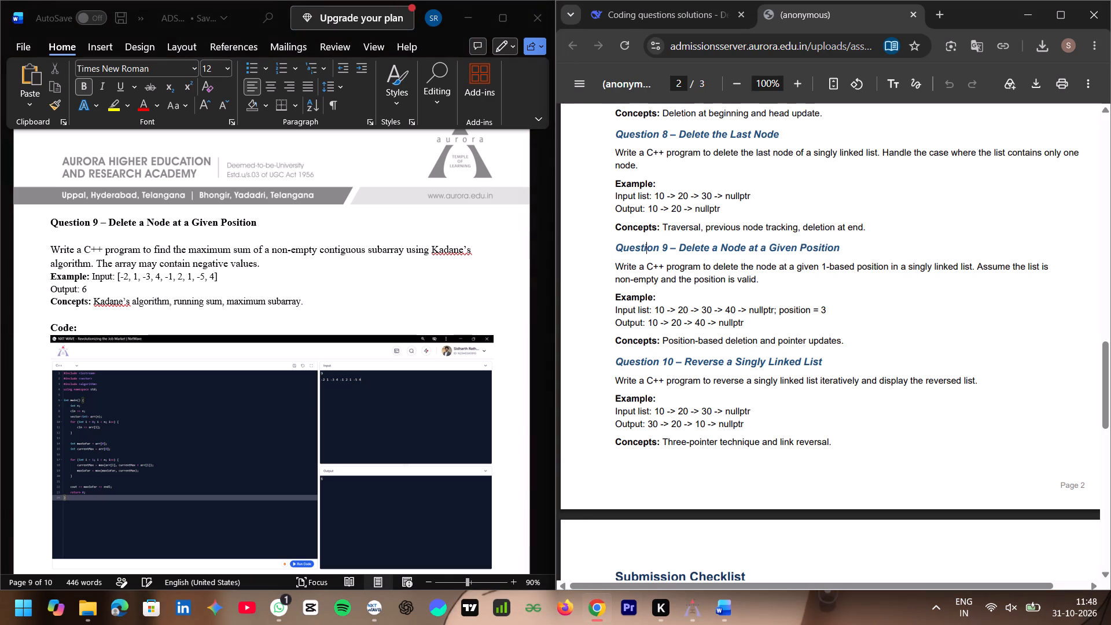
left_click_drag(616, 265, 758, 281)
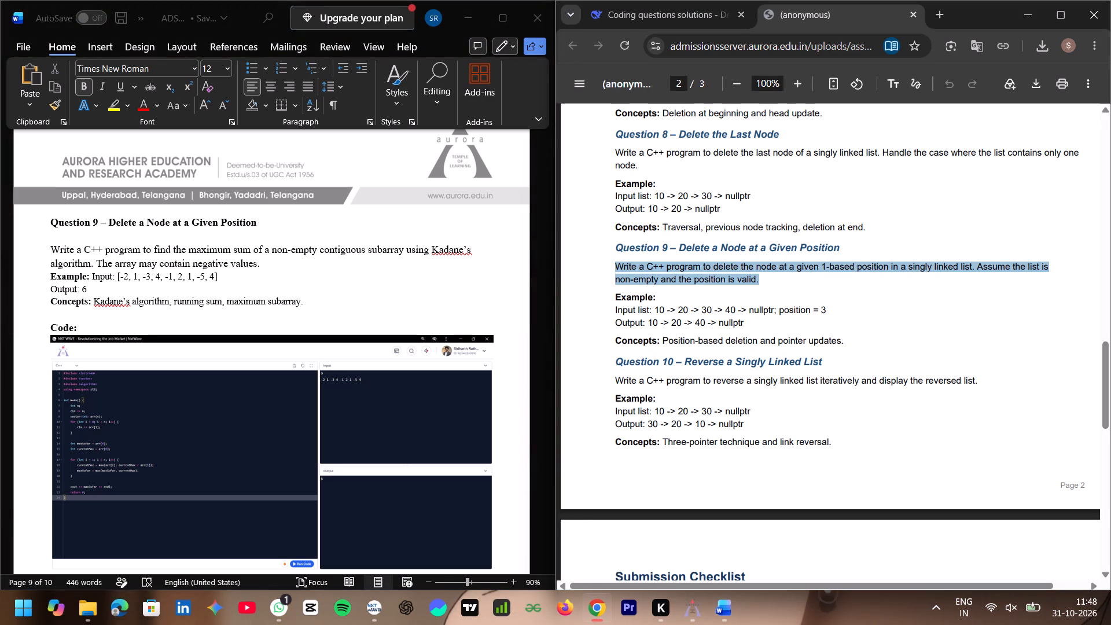
left_click_drag(758, 281, 760, 282)
key("ctrl+c")
key("ctrl+c")
left_click(88, 288)
left_click(88, 288)
left_click(84, 288)
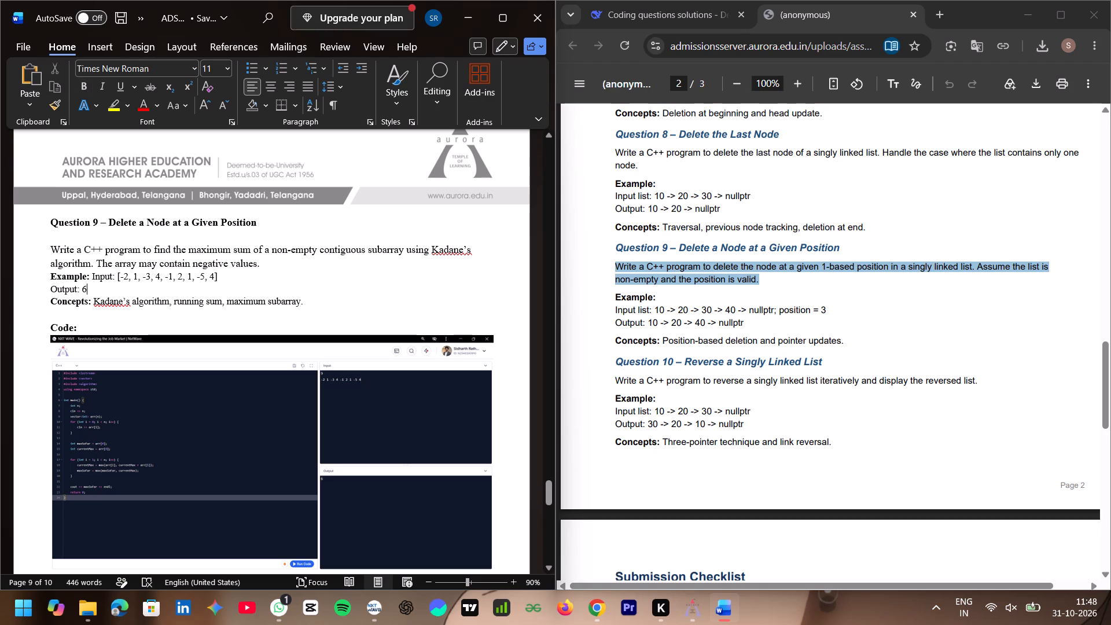
left_click_drag(84, 288, 58, 239)
left_click(54, 247)
left_click_drag(53, 244, 71, 265)
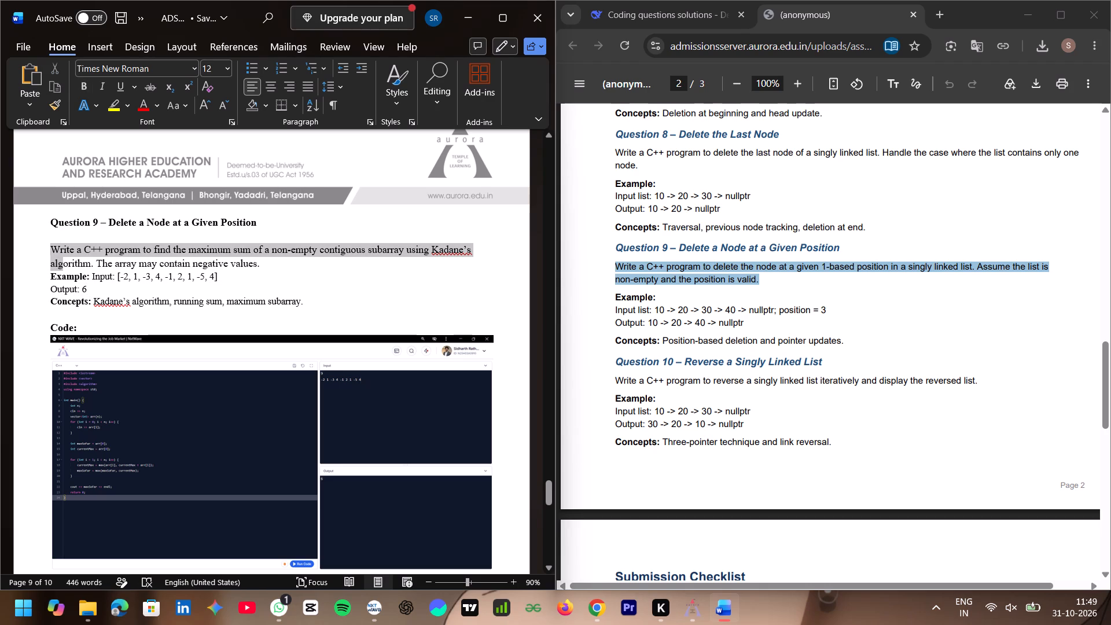
left_click_drag(71, 265, 88, 291)
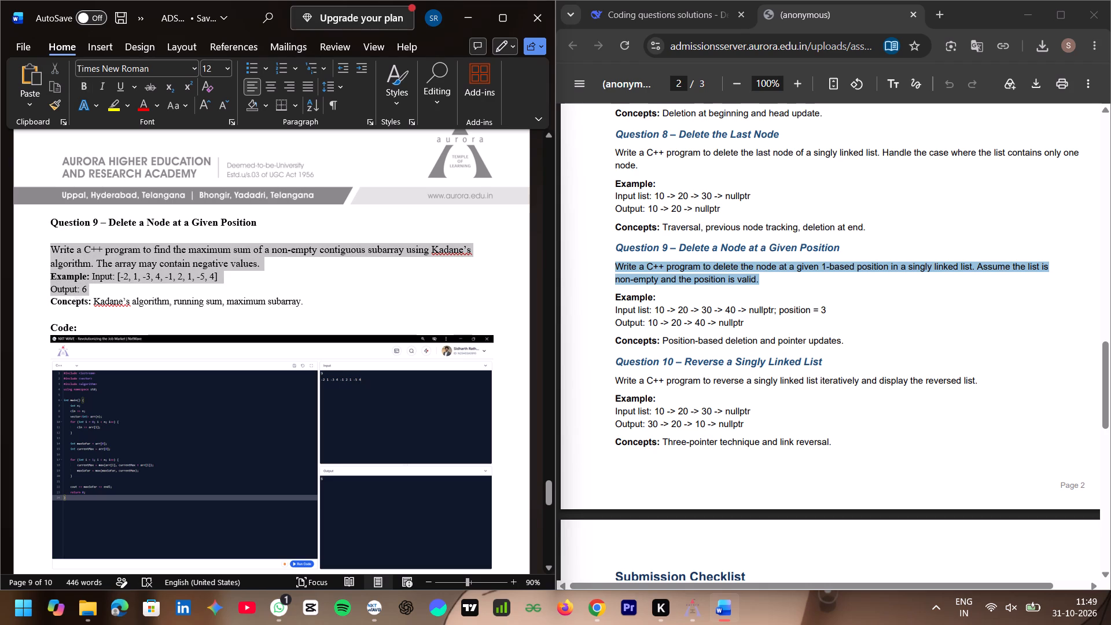
left_click_drag(88, 291, 88, 291)
left_click_drag(88, 291, 85, 291)
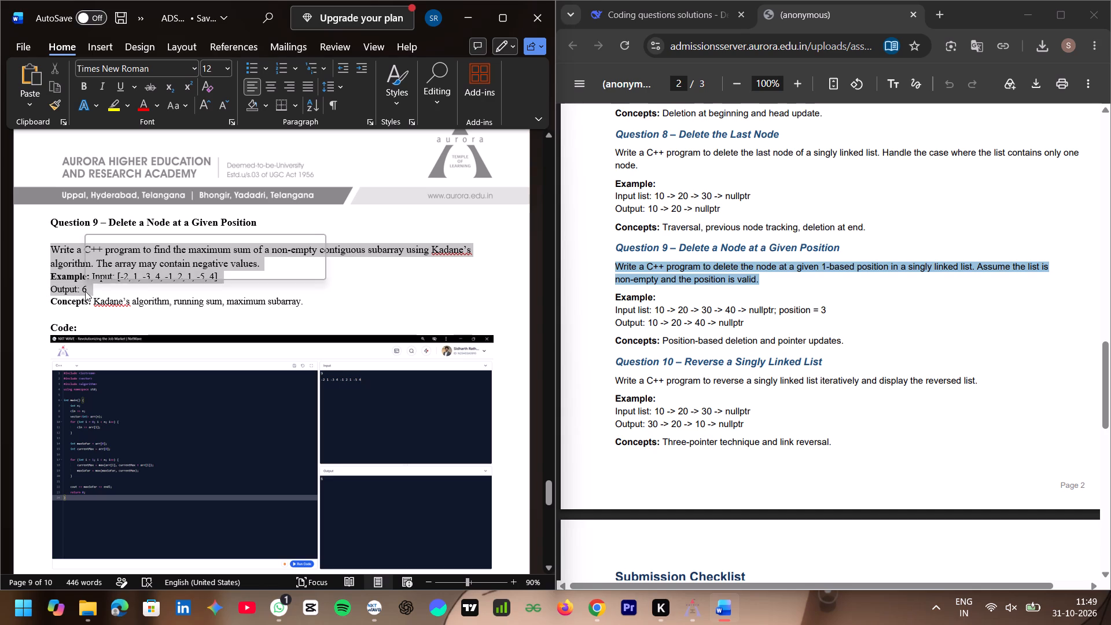
key("ctrl+v")
key("Return")
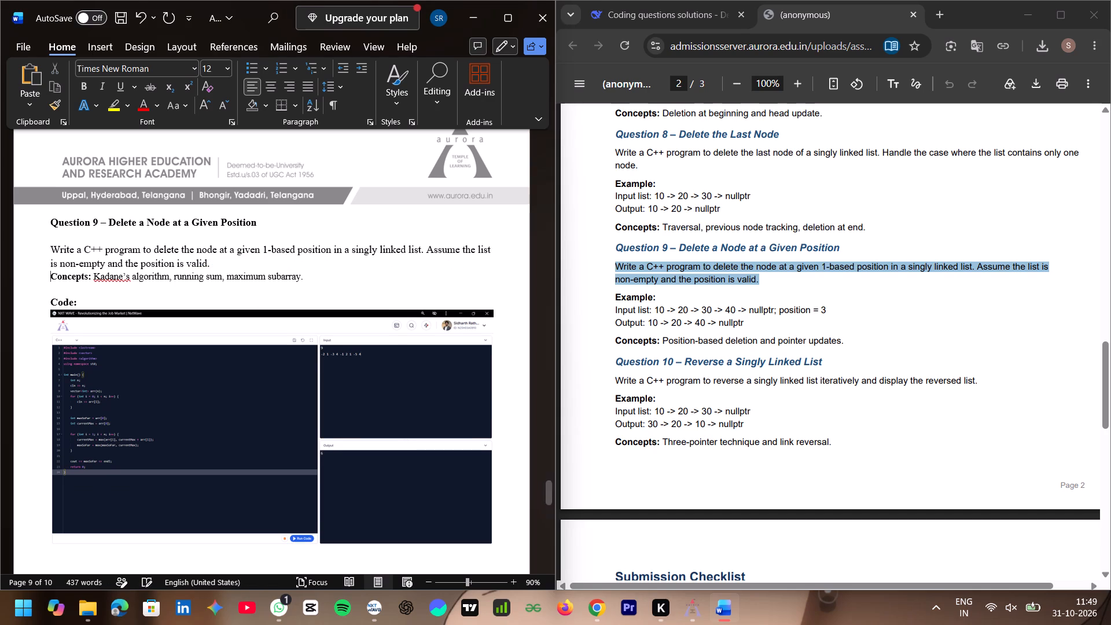
key("ctrl+s")
Replace Question 9's Concepts text with "Position-based deletion and pointer updates." from the PDF, leaving a single closing period, and save.
left_click(631, 251)
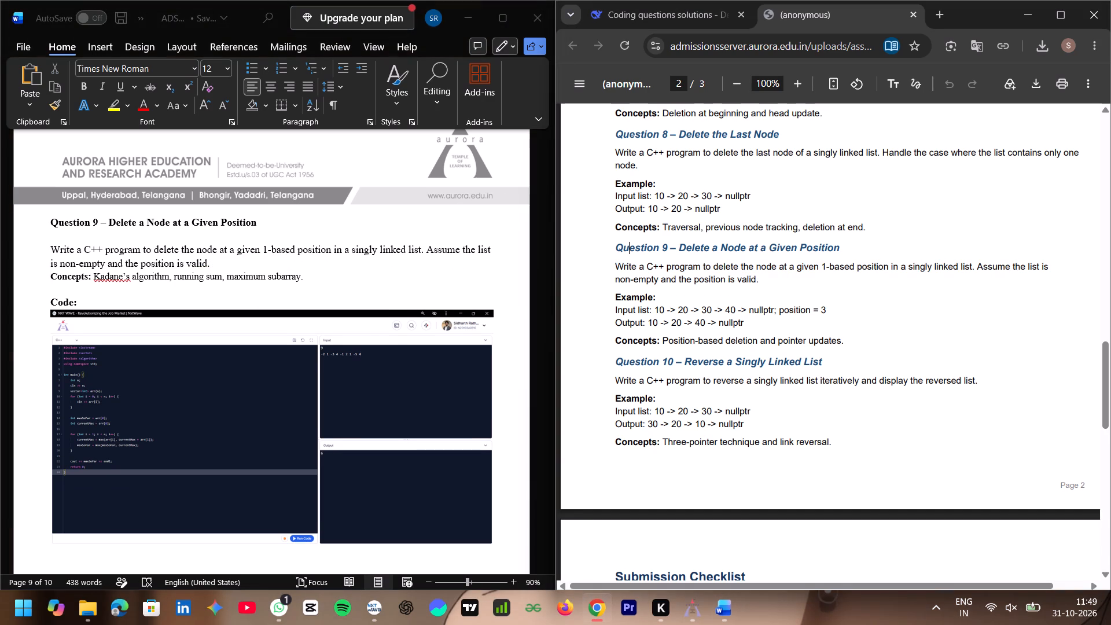
left_click_drag(661, 340, 753, 340)
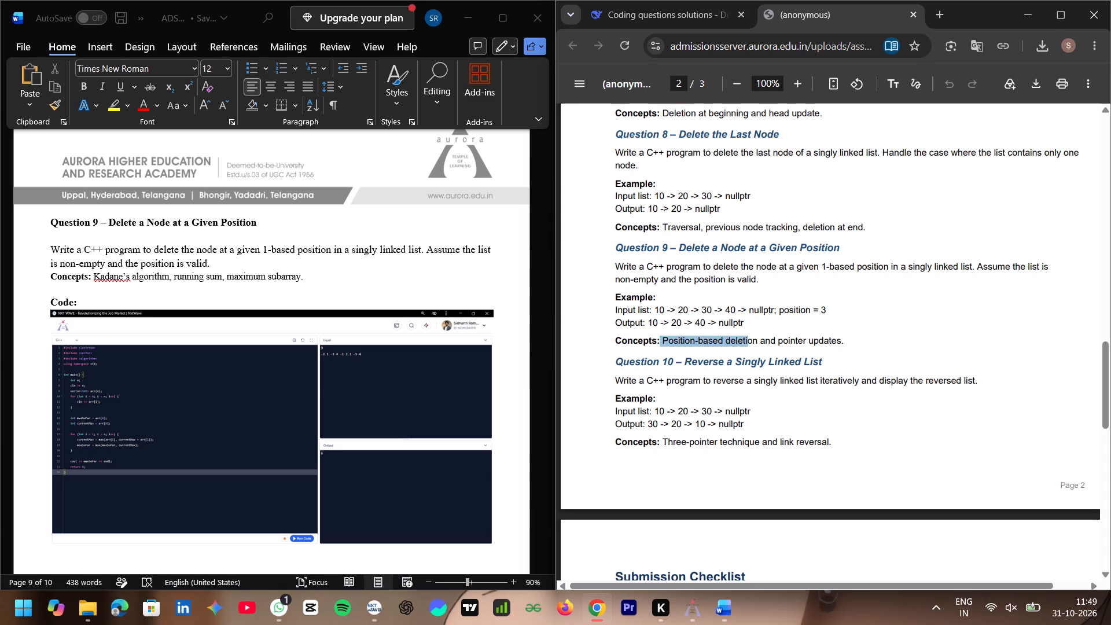
left_click_drag(753, 340, 844, 343)
key("ctrl+c")
key("ctrl+c")
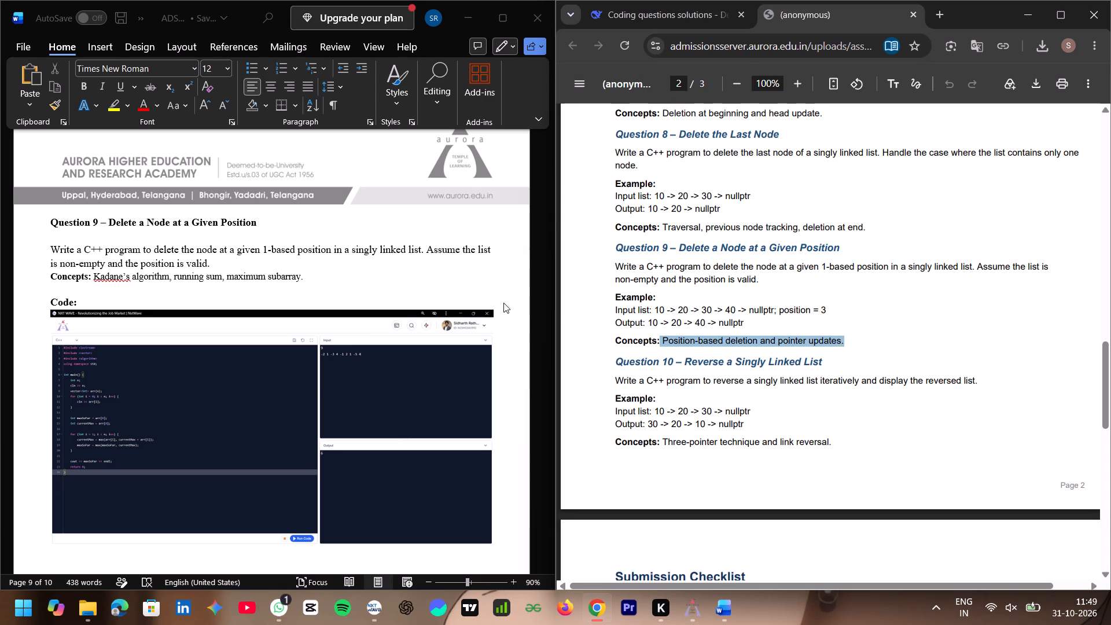
left_click(297, 276)
left_click_drag(298, 276, 108, 277)
key("ctrl+v")
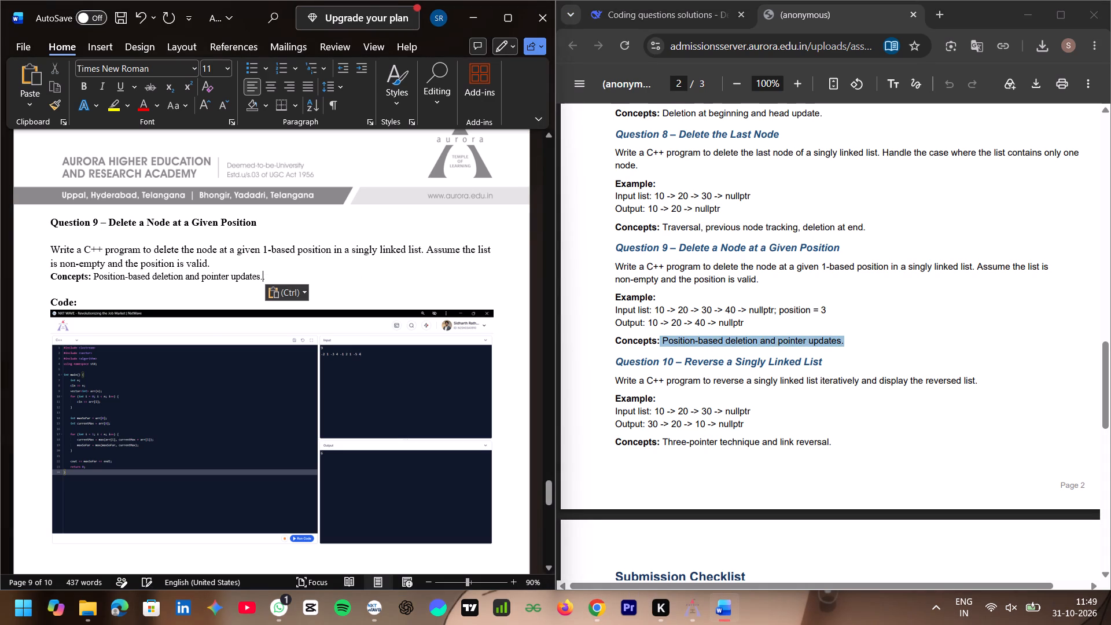
key("ctrl+s")
key("BackSpace")
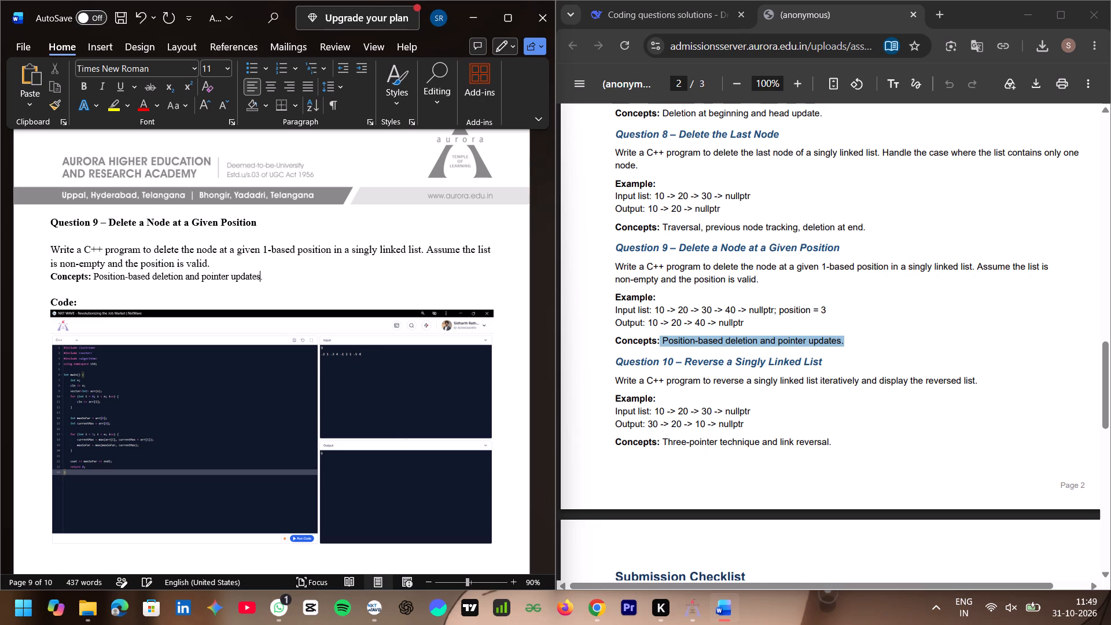
key("ctrl+s")
Replace the report's Question 10 heading with "Question 10 – Reverse a Singly Linked List" from the PDF, without a closing parenthesis, and save.
scroll(714, 325, "down", 3)
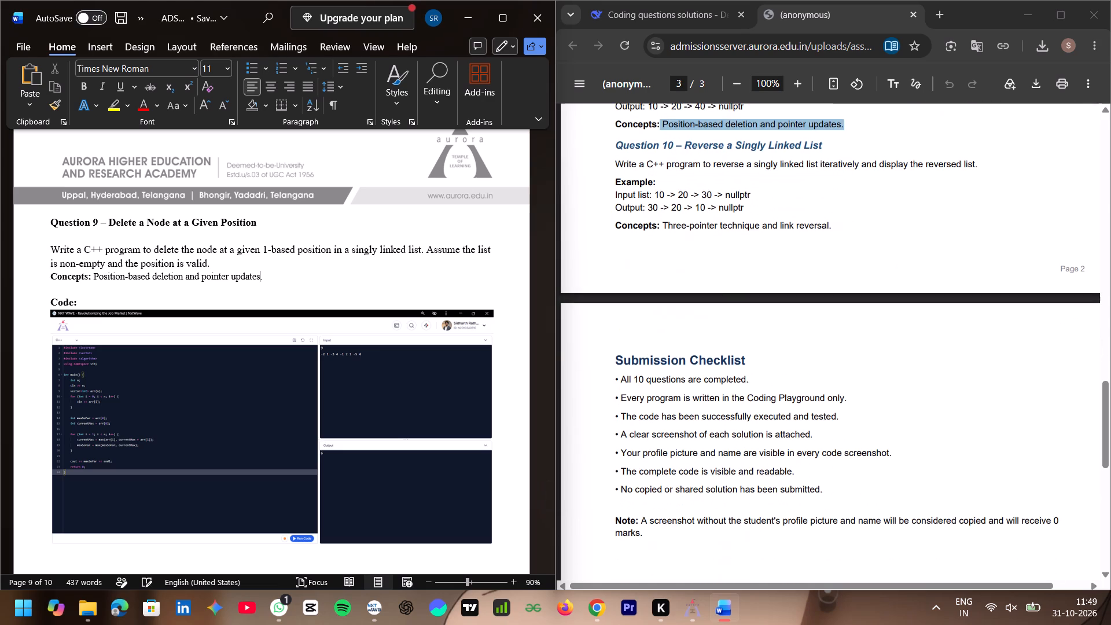
left_click(727, 252)
left_click_drag(829, 145, 621, 138)
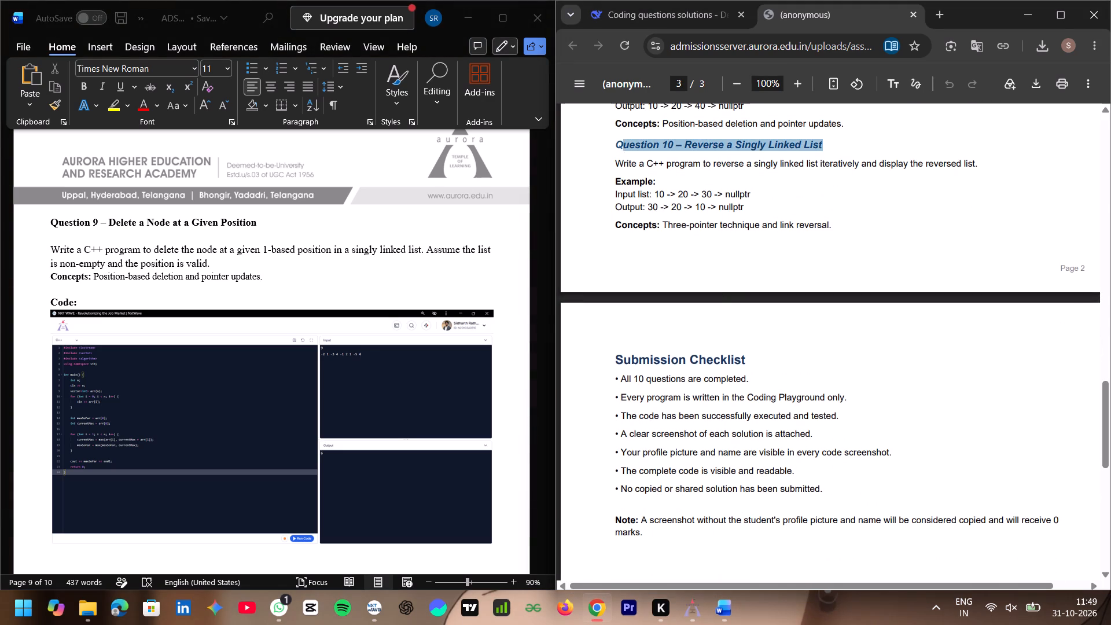
left_click_drag(621, 138, 618, 139)
key("ctrl+c")
key("ctrl+c")
scroll(186, 244, "down", 5)
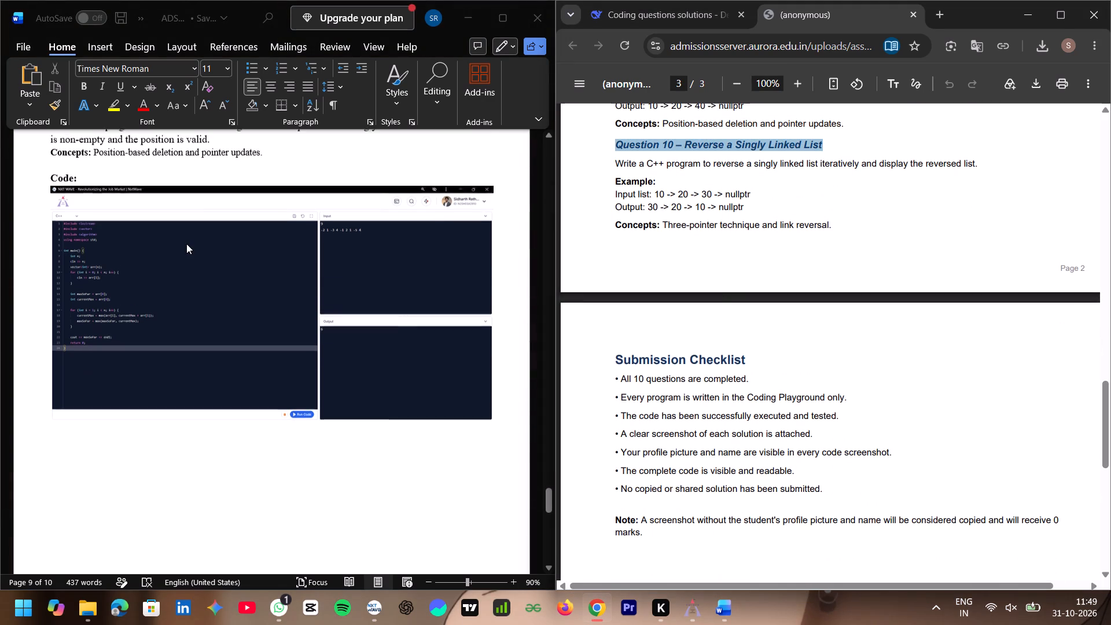
scroll(186, 244, "down", 16)
left_click(140, 299)
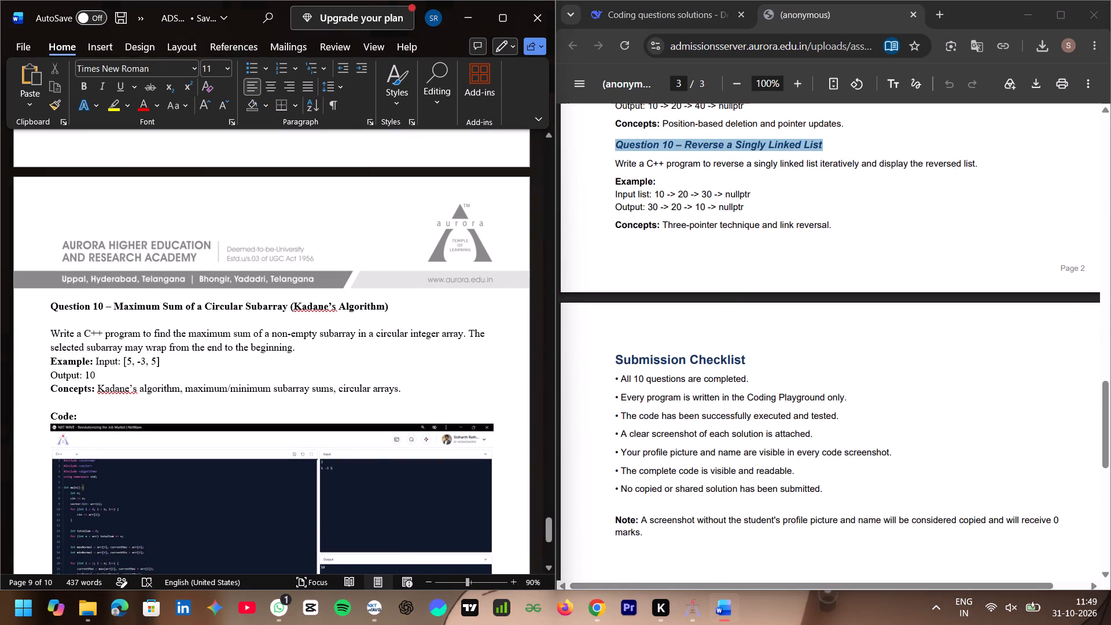
left_click_drag(51, 303, 374, 308)
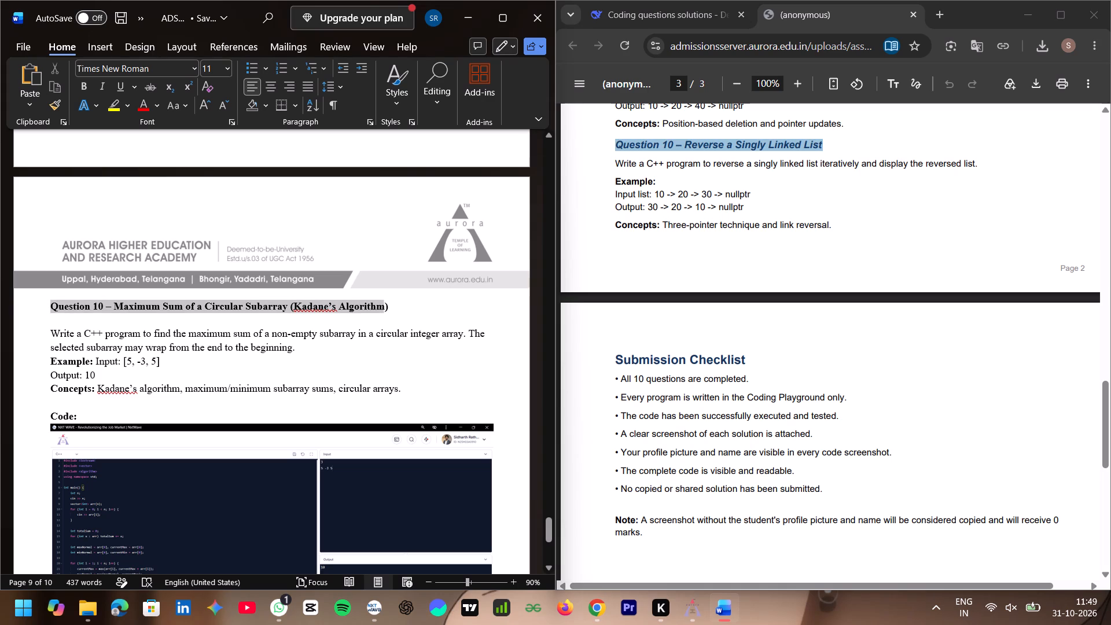
left_click_drag(374, 308, 388, 308)
left_click(388, 308)
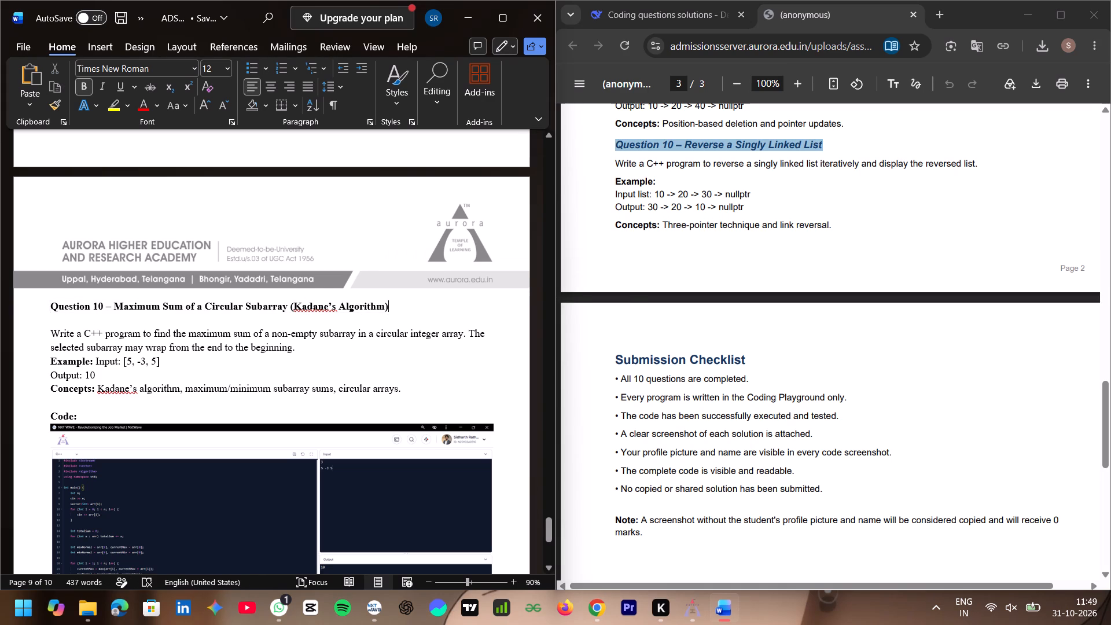
left_click(382, 301)
left_click_drag(382, 302, 42, 297)
key("ctrl+v")
key("ctrl+s")
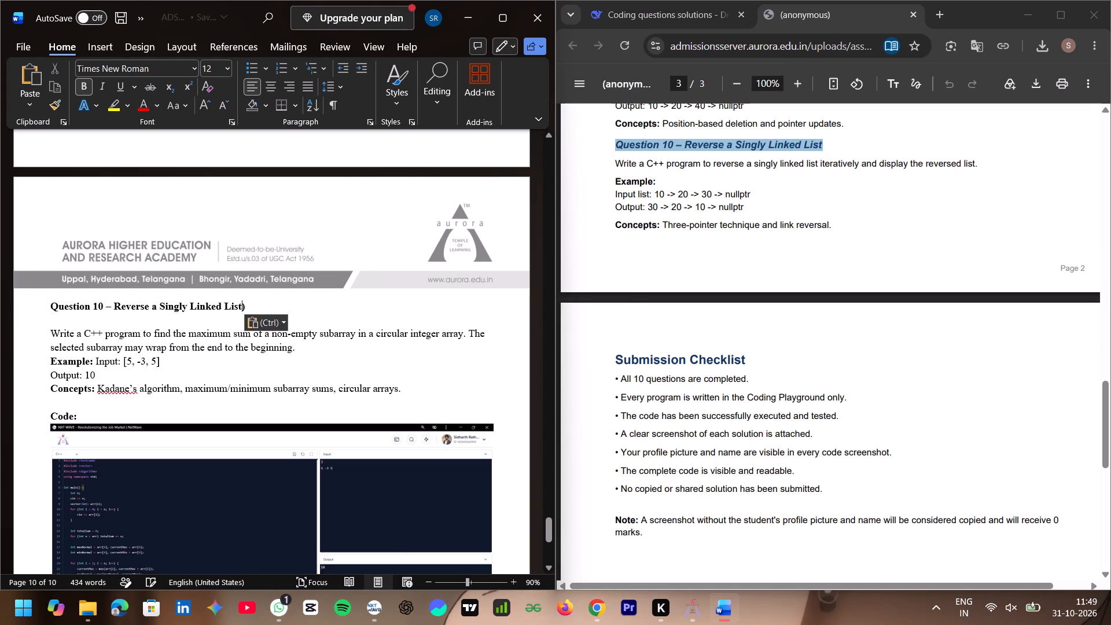
left_click(274, 305)
key("BackSpace")
key("ctrl+s")
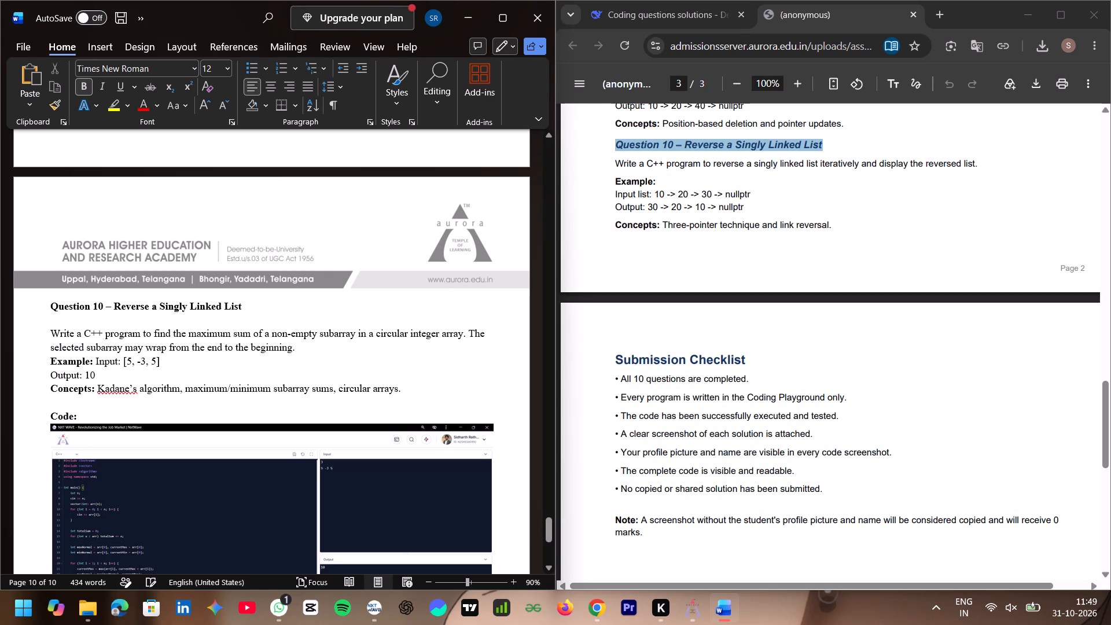
key("ctrl+s")
Replace Question 10's problem statement and Example lines with the PDF's statement on iteratively reversing a singly linked list, keep Concepts on its own line, and save.
left_click(744, 243)
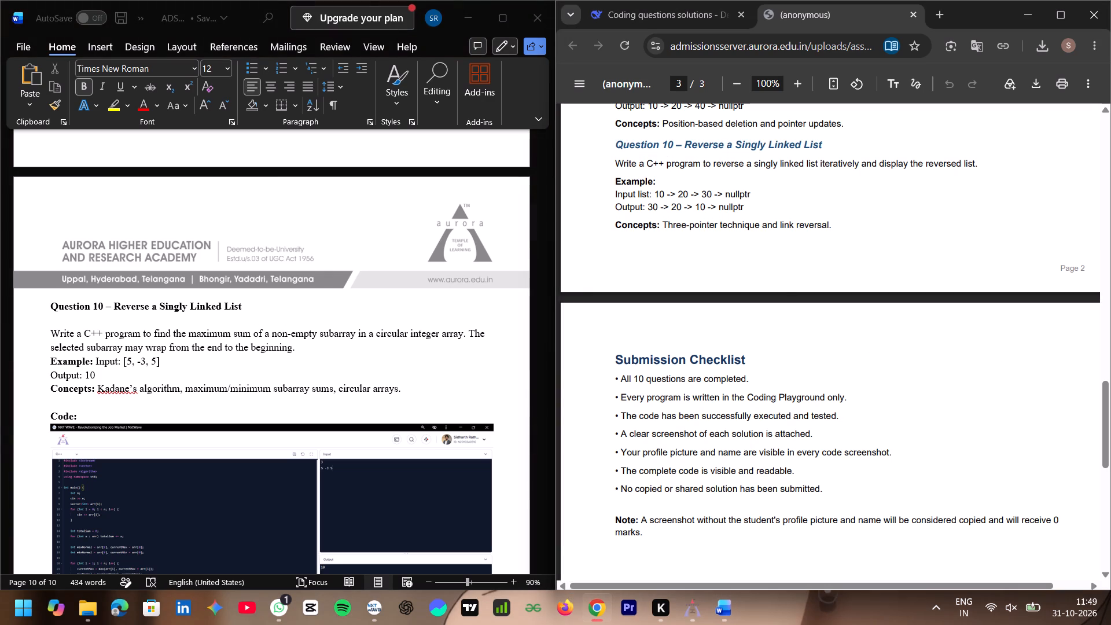
left_click_drag(617, 165, 987, 170)
key("ctrl+c")
key("ctrl+c")
left_click(312, 346)
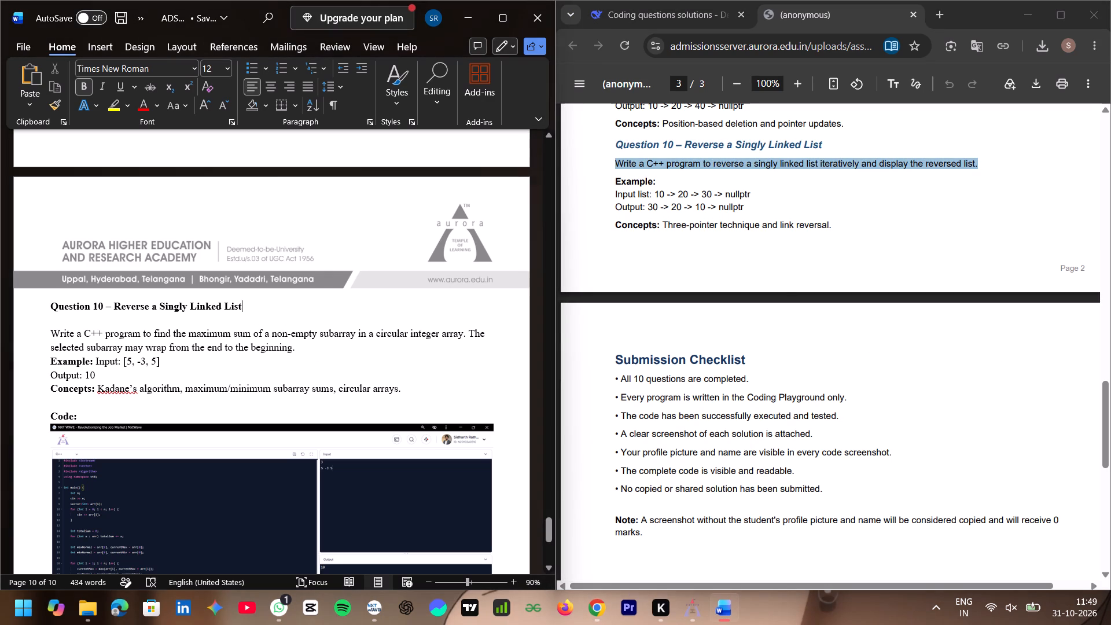
left_click_drag(89, 377, 81, 350)
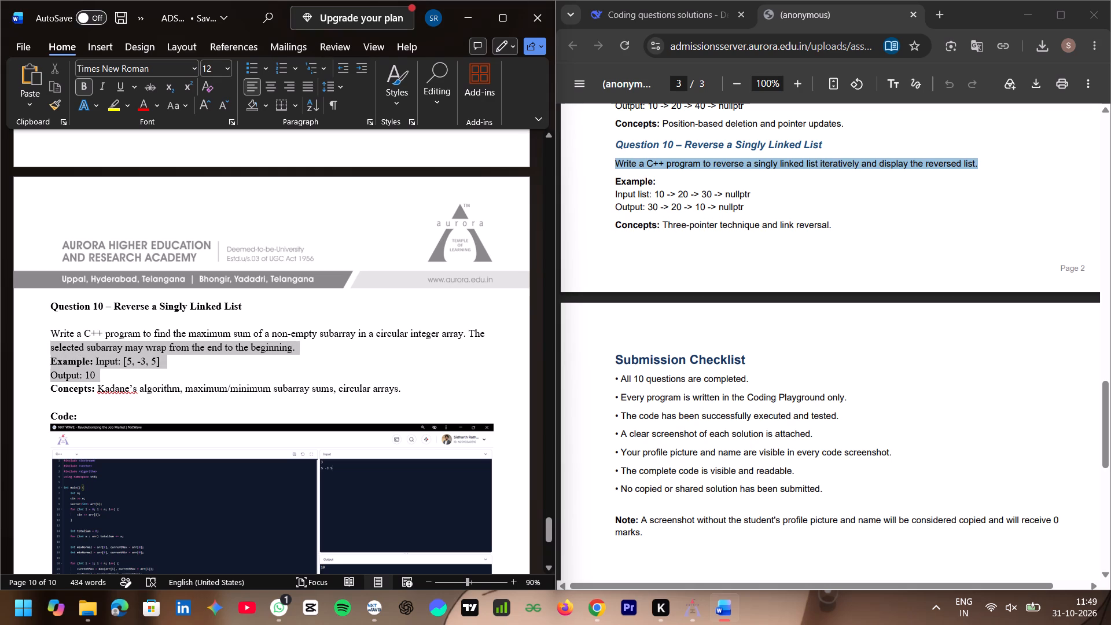
left_click_drag(81, 350, 69, 340)
key("ctrl+v")
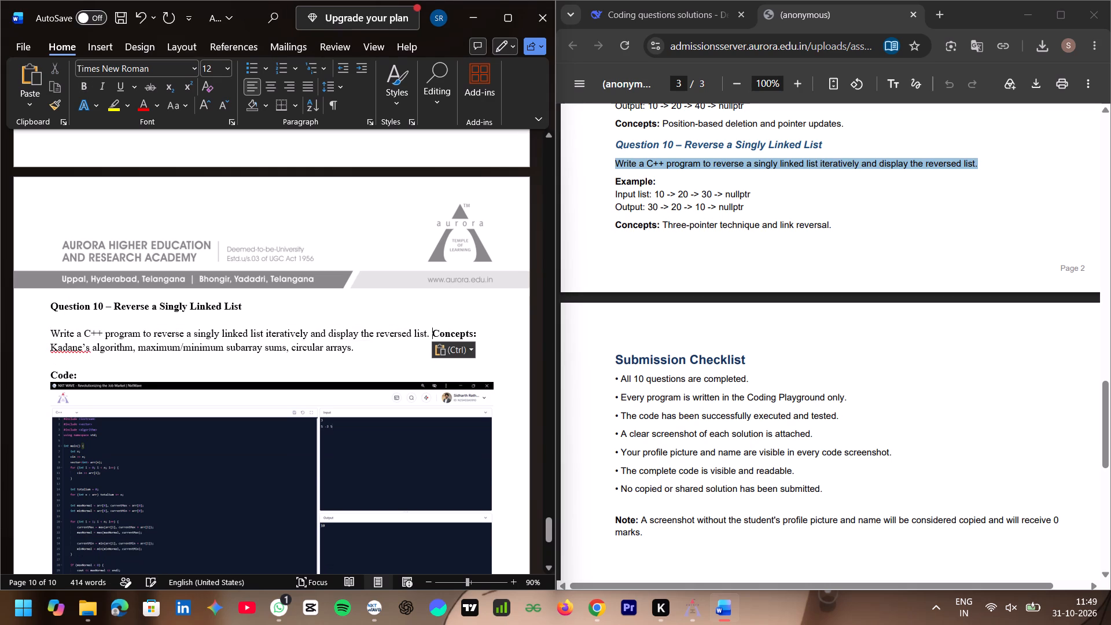
key("Return")
key("ctrl+s")
key("ctrl+s")
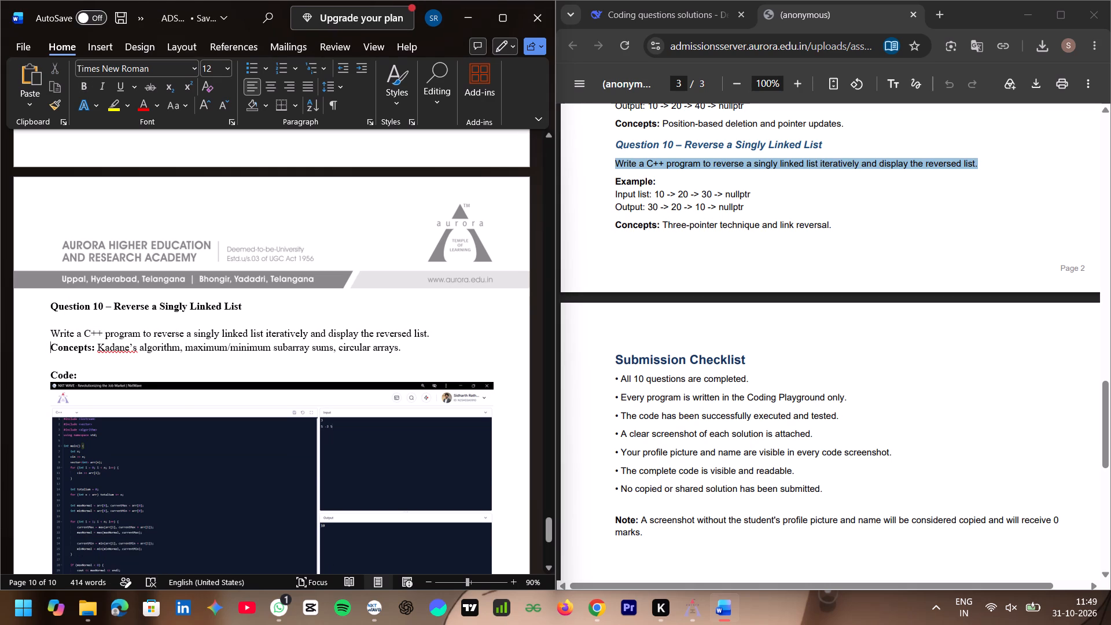
Replace Question 10's Concepts text with "Three-pointer technique and link reversal." from the PDF, including the final period, and save.
left_click(678, 237)
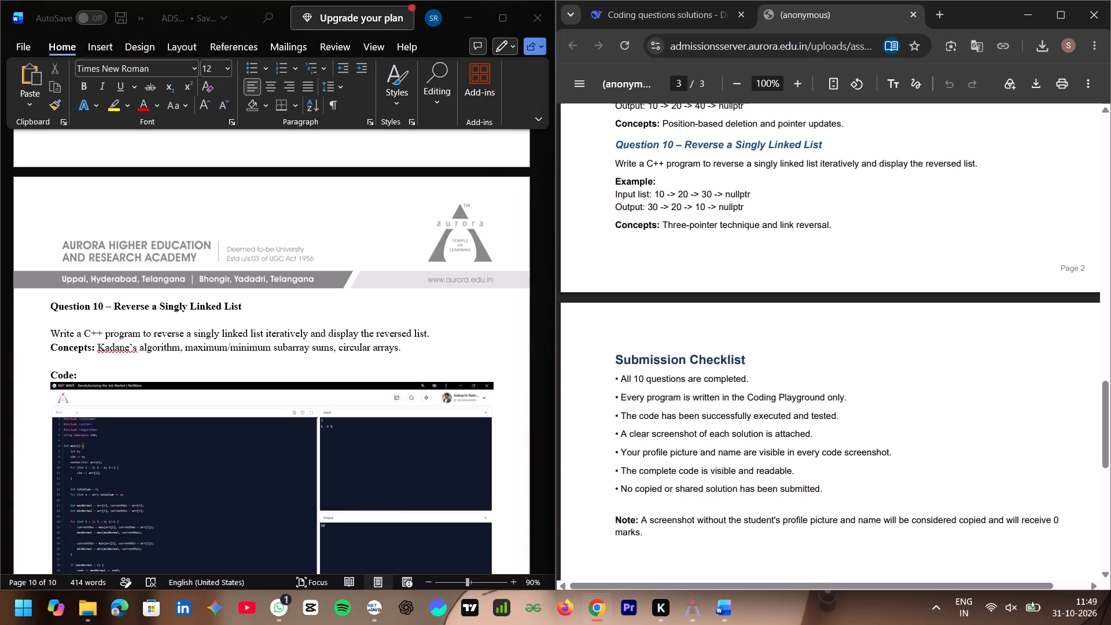
left_click(664, 224)
left_click_drag(664, 224, 749, 220)
left_click_drag(749, 220, 763, 220)
left_click(686, 234)
left_click_drag(664, 220, 759, 223)
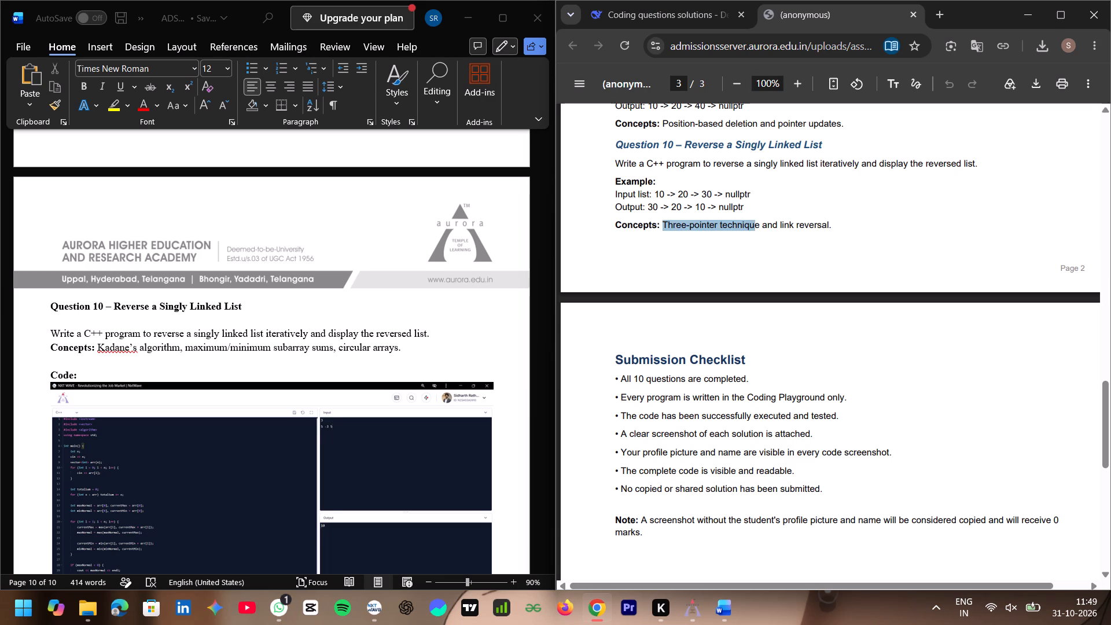
left_click_drag(759, 223, 830, 227)
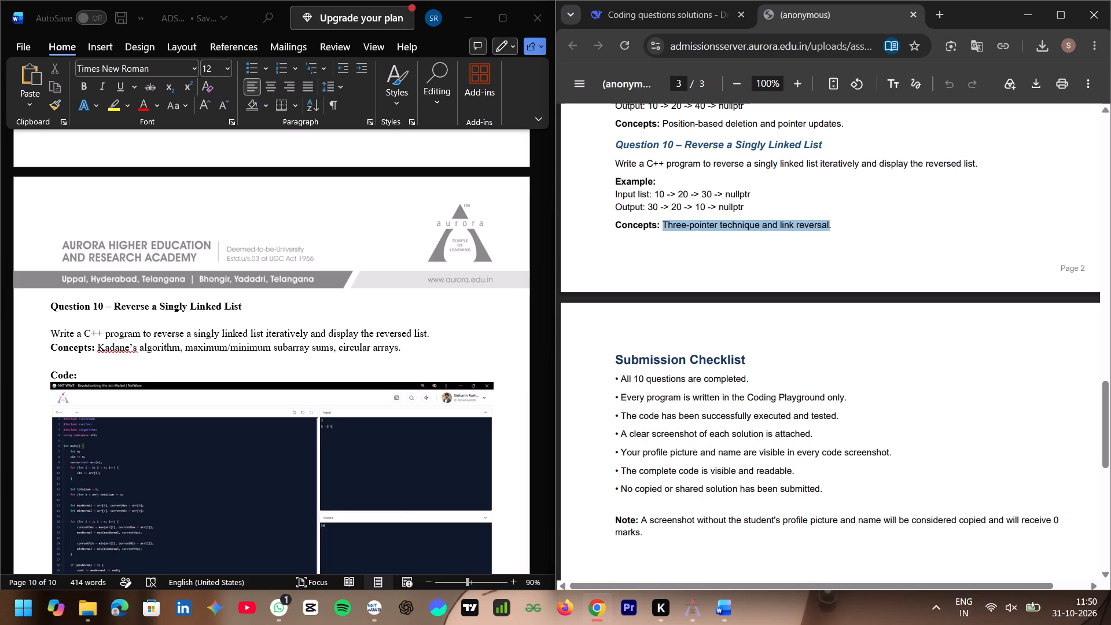
left_click_drag(830, 227, 830, 237)
key("ctrl+c")
key("ctrl+c")
left_click(401, 341)
left_click(396, 348)
left_click_drag(396, 348, 266, 350)
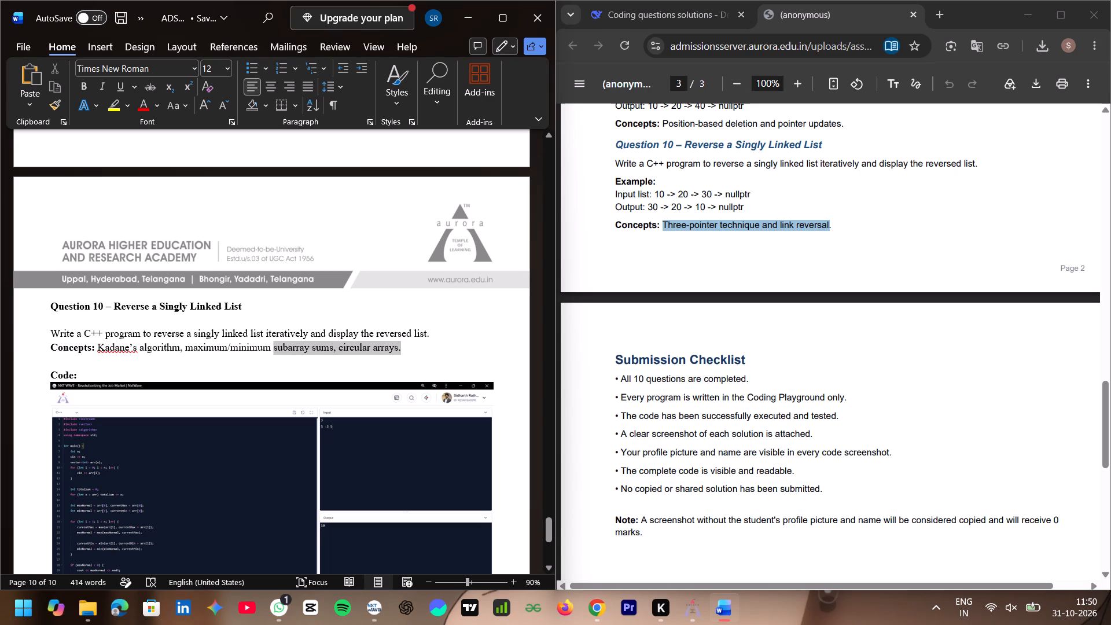
left_click_drag(266, 350, 121, 354)
key("ctrl+v")
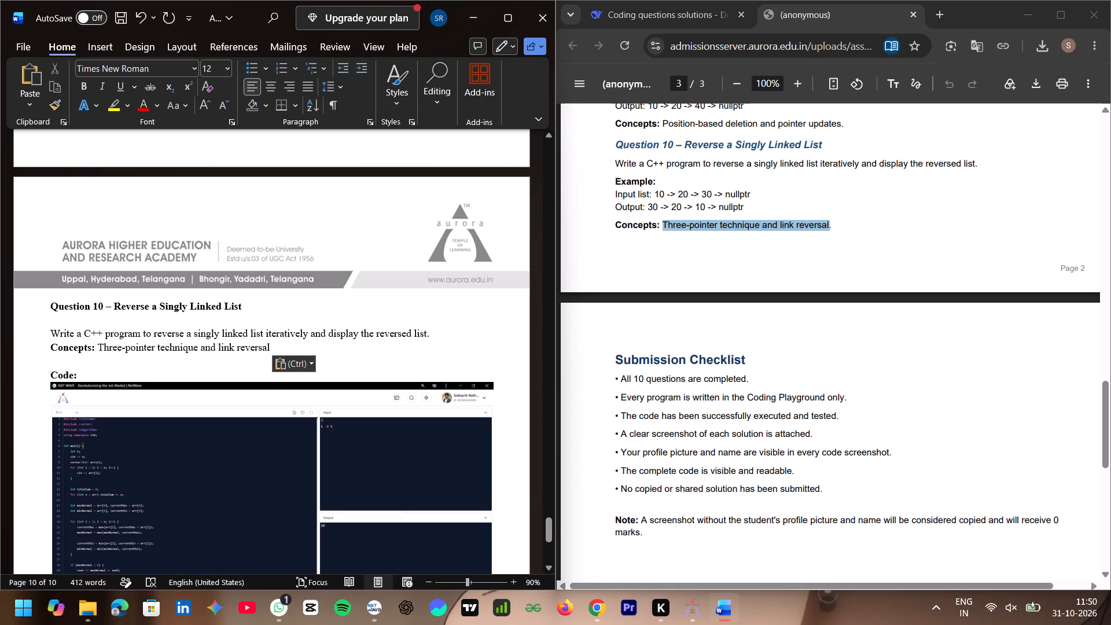
key("period")
key("ctrl+s")
key("ctrl+s")
key("ctrl+s")
key("ctrl+s")
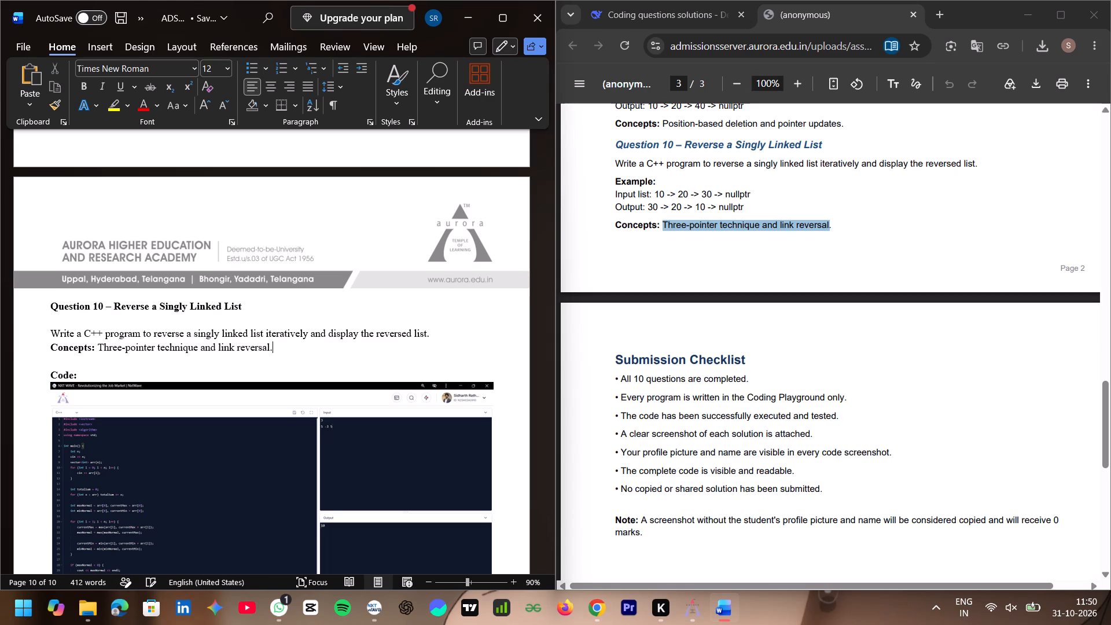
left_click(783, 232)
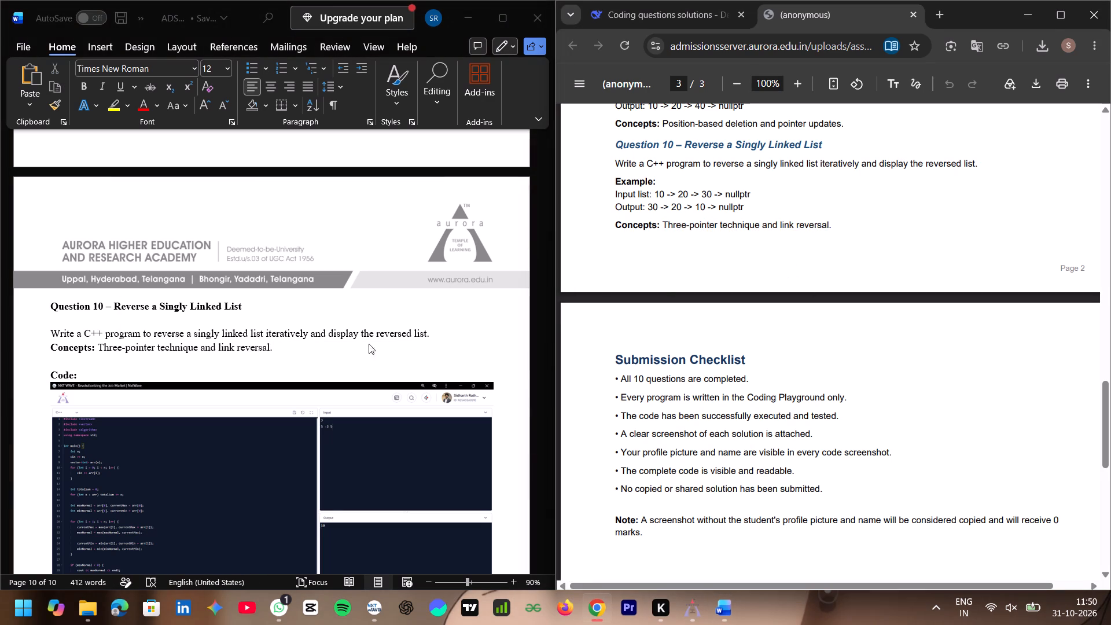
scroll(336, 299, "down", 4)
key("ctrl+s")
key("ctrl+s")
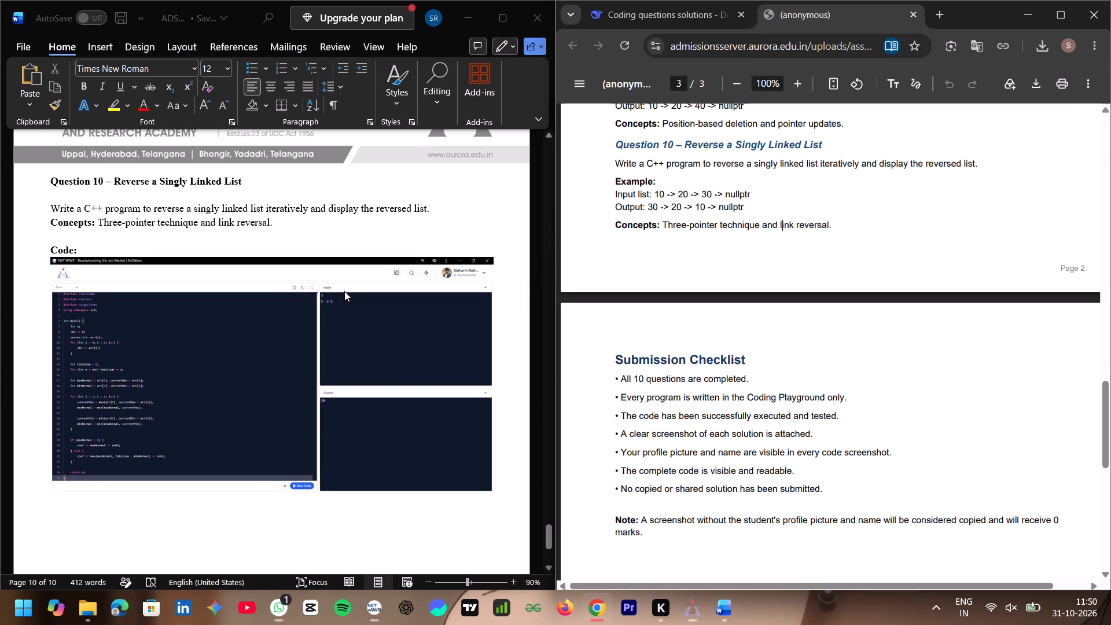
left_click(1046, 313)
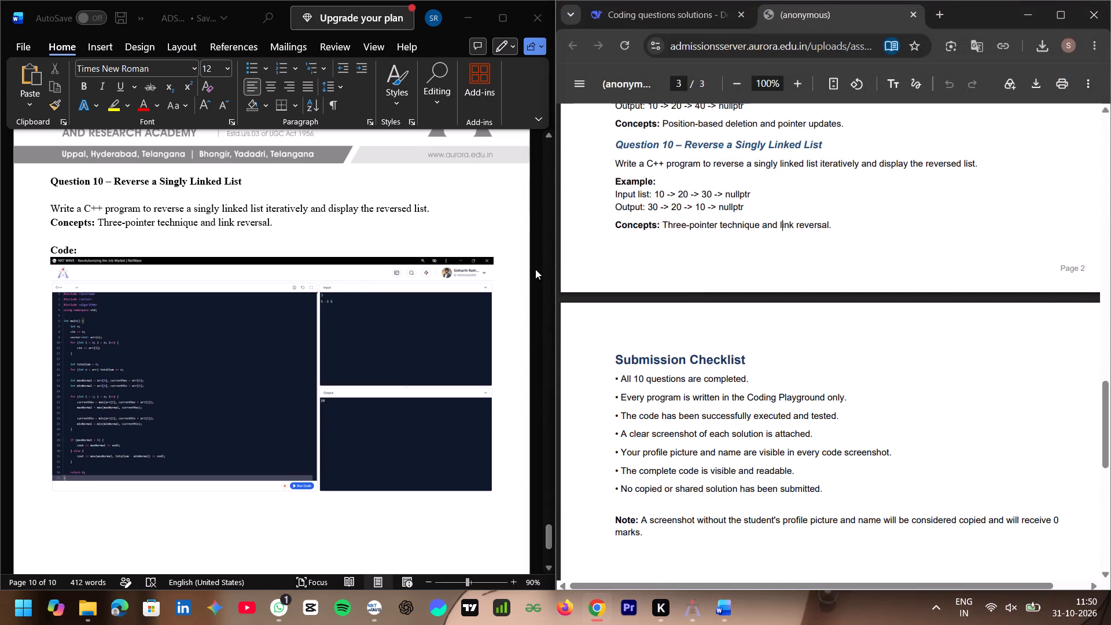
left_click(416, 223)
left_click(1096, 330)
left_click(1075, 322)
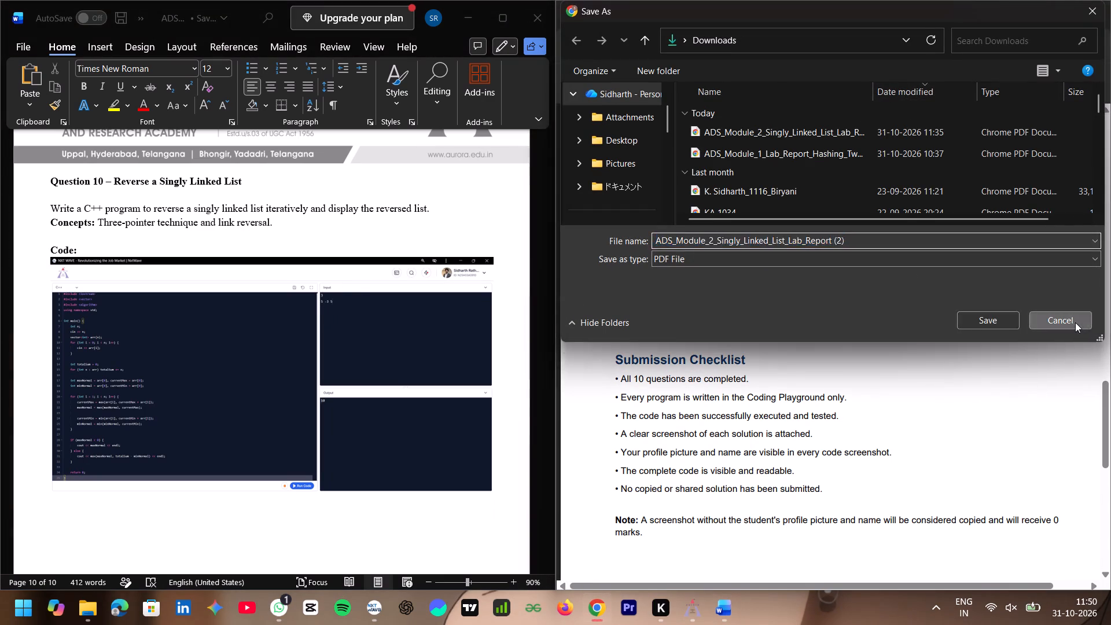
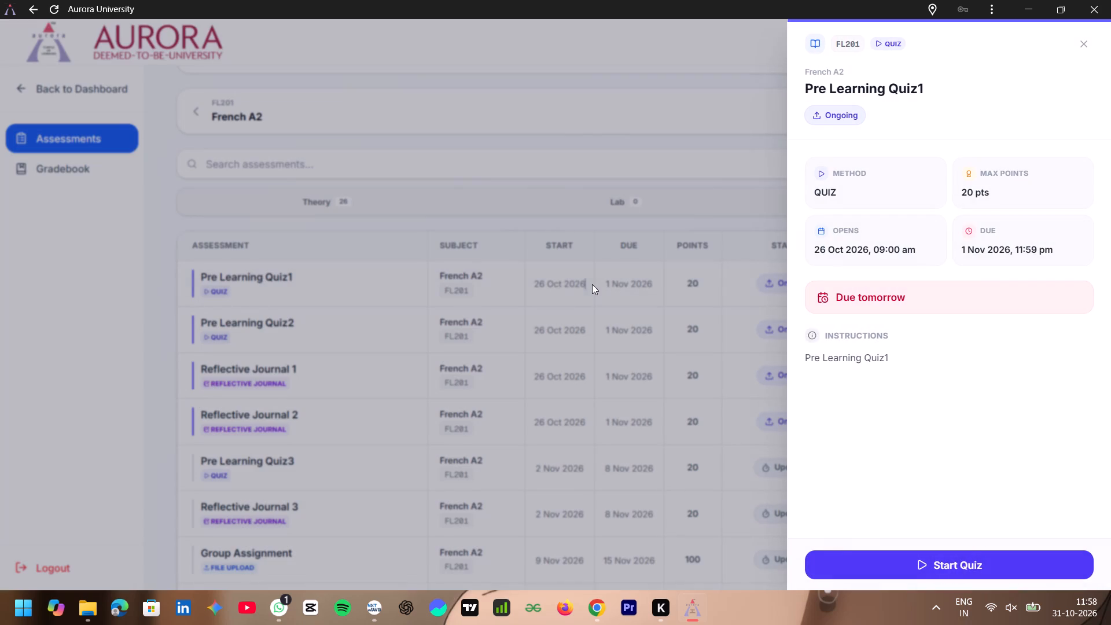
left_click(654, 245)
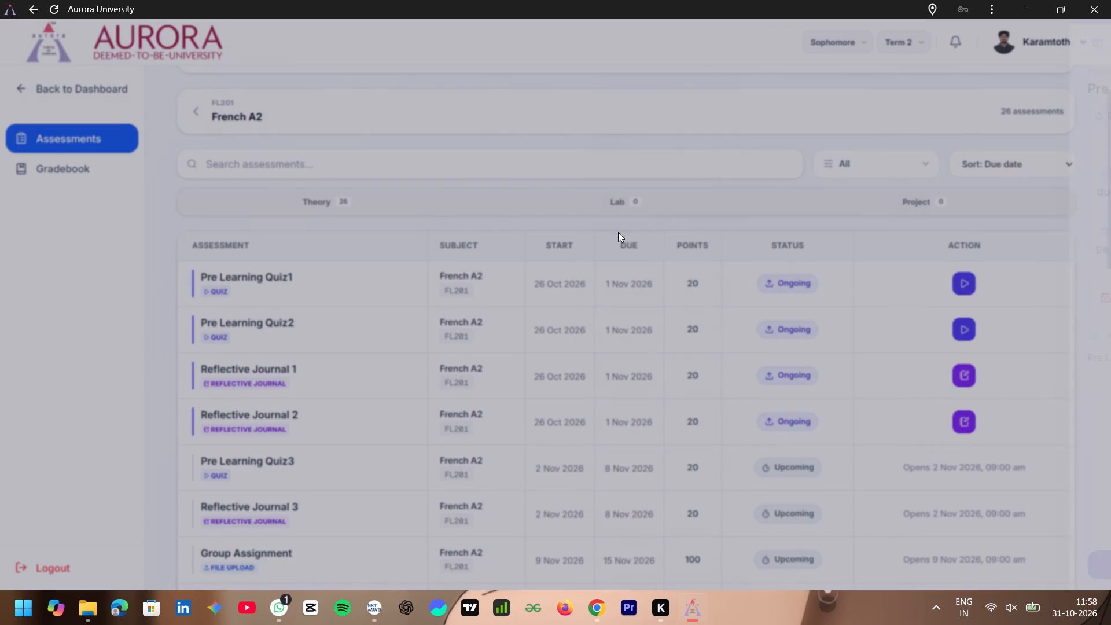
left_click(197, 107)
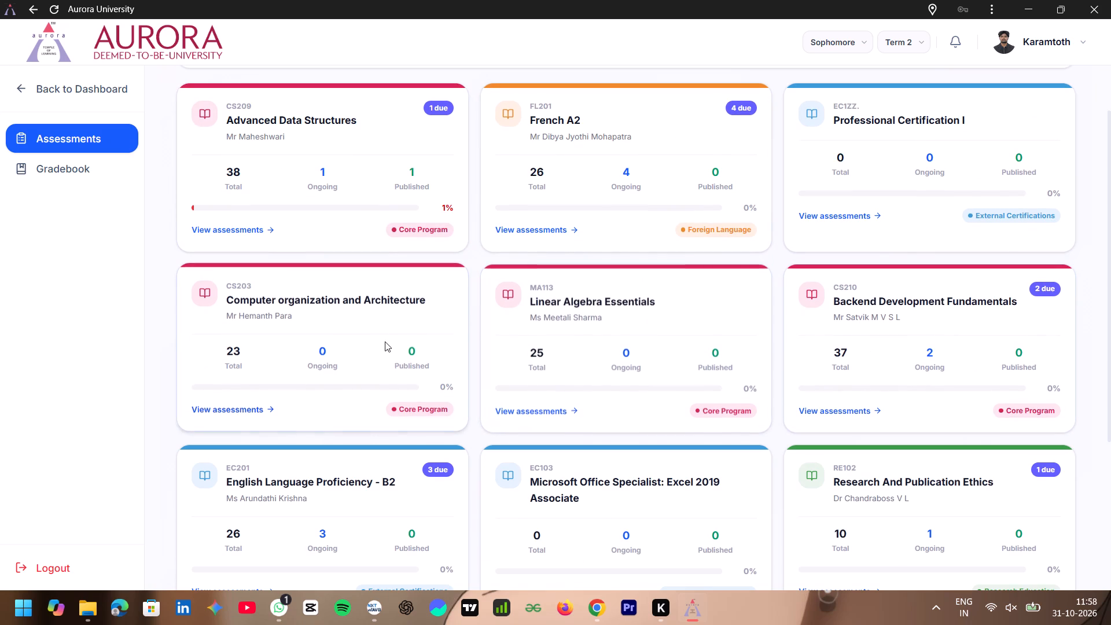
Check the Linear Algebra Essentials assessments and the start page of French A2's Pre Learning Quiz1, without starting the quiz.
left_click(645, 366)
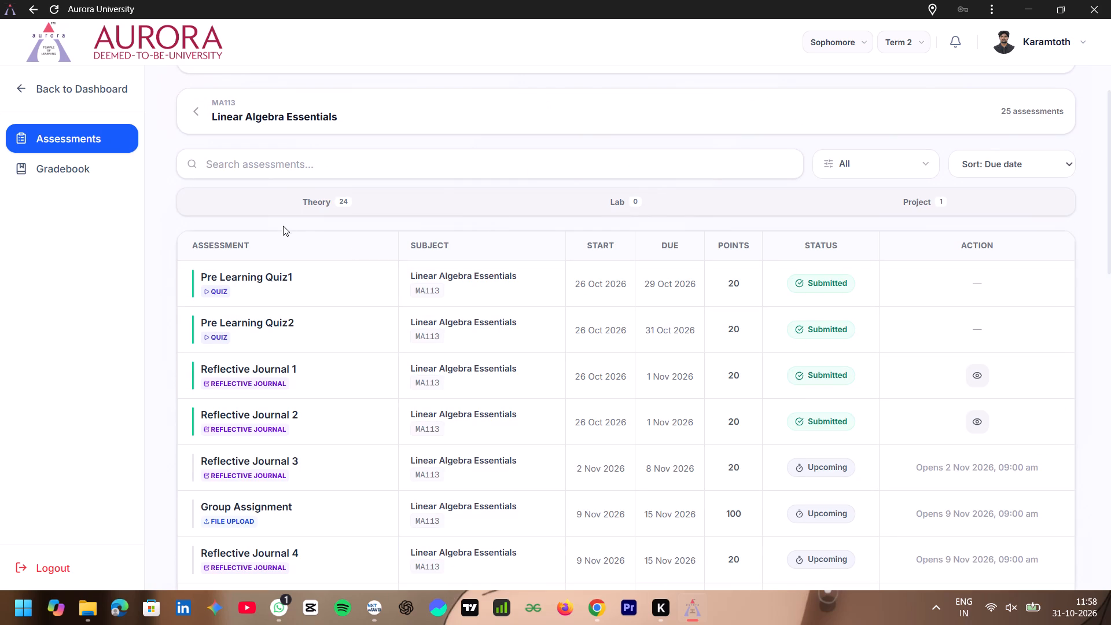
left_click(196, 111)
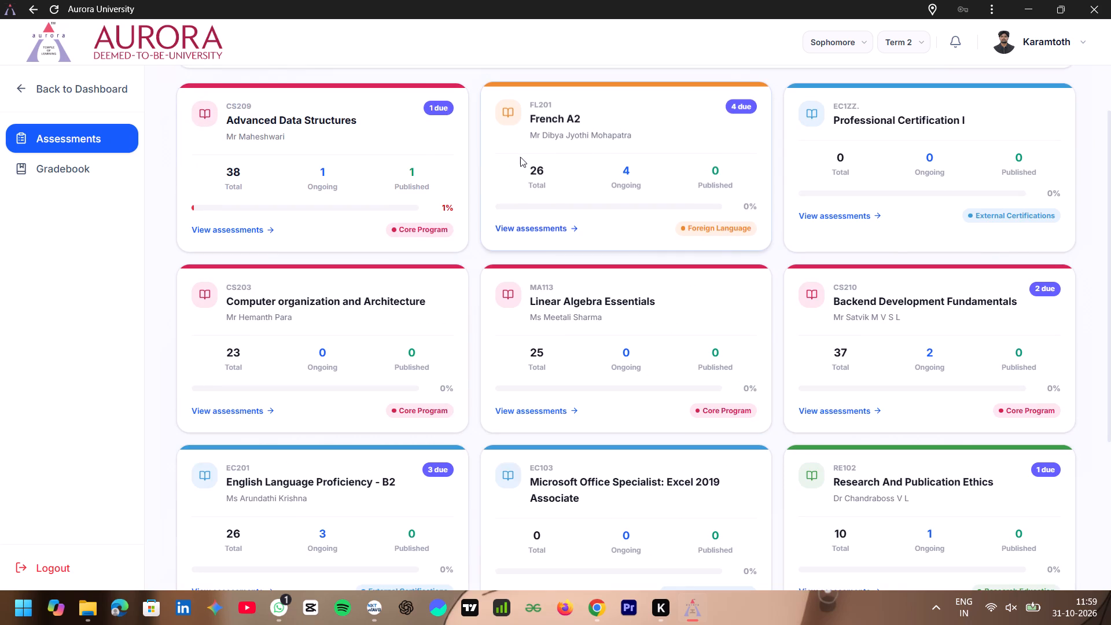
left_click(519, 157)
left_click(954, 281)
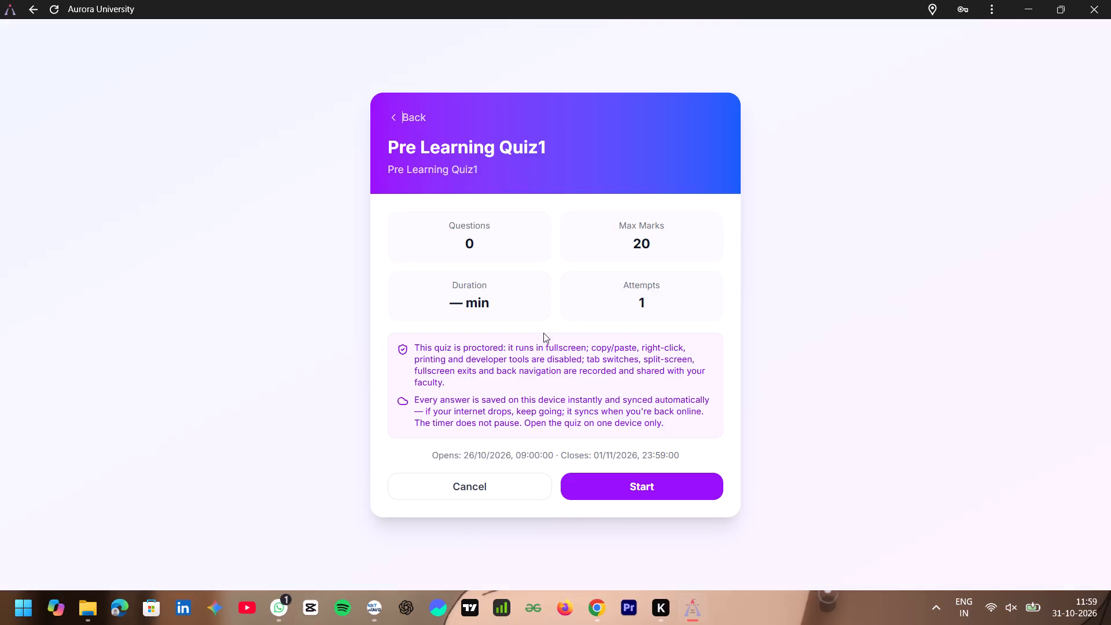
left_click(485, 488)
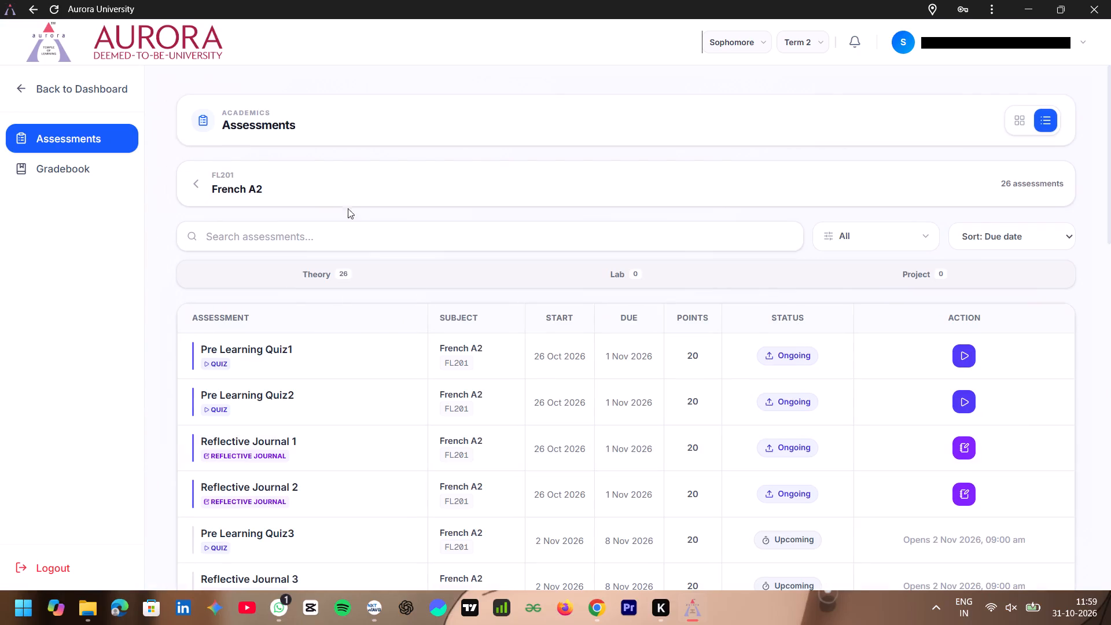
left_click(193, 180)
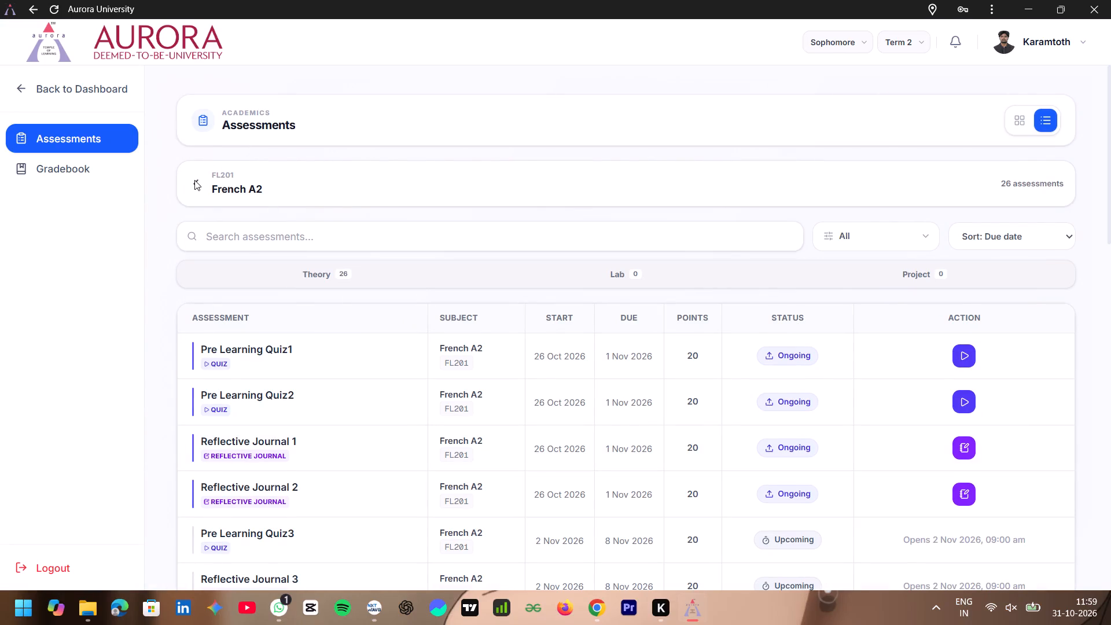
left_click(577, 395)
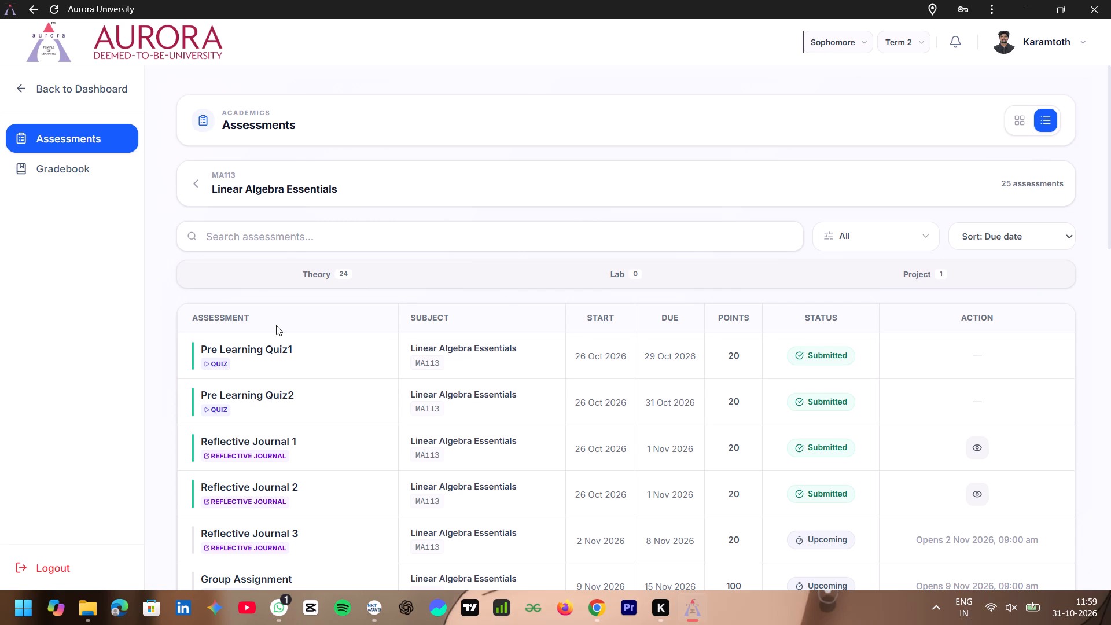
left_click(198, 184)
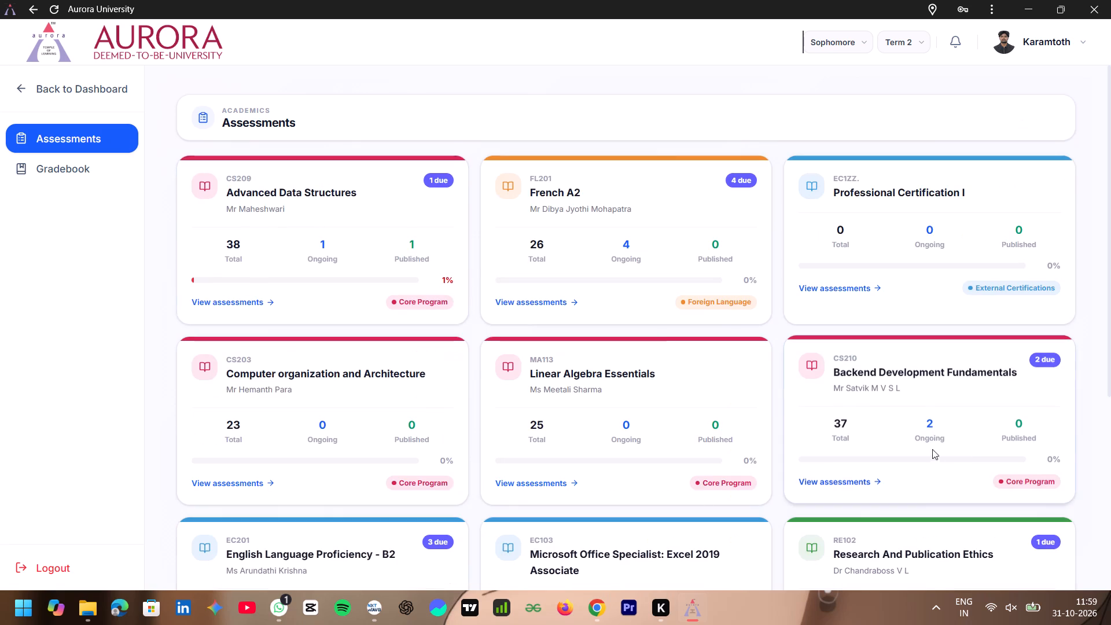
Open the details of Lab Report 1 in the Backend Development Fundamentals assessments.
left_click(923, 431)
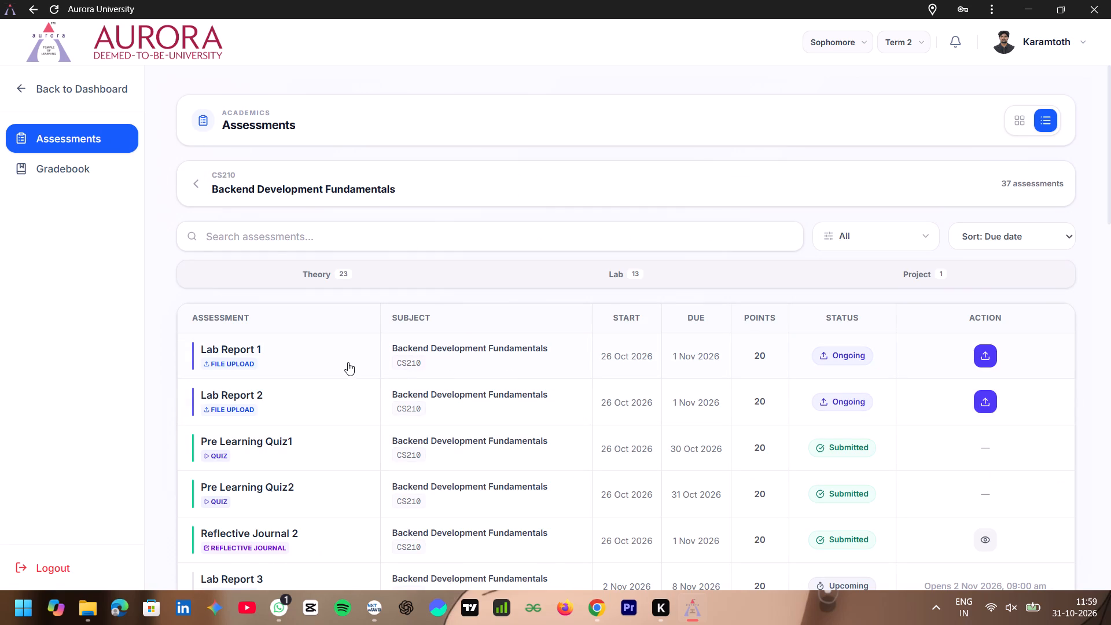
left_click(626, 370)
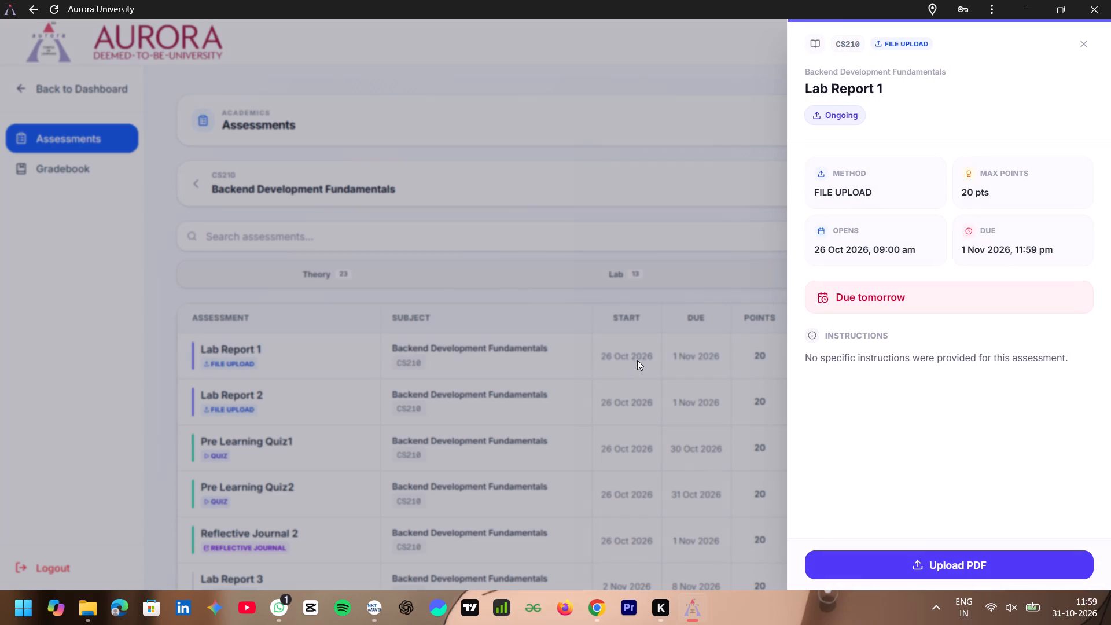